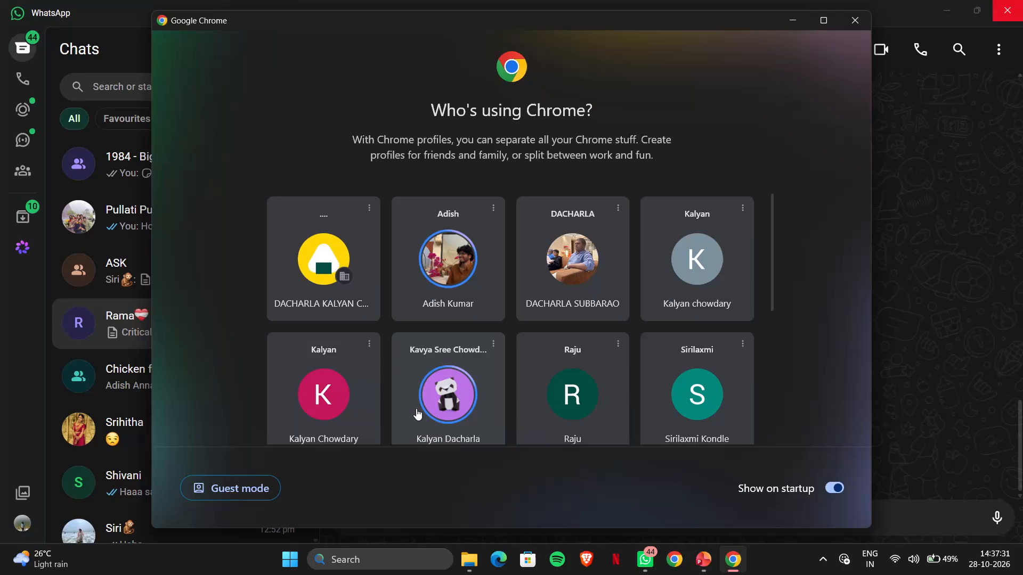
Open the browser with the Raju profile.
click(557, 423)
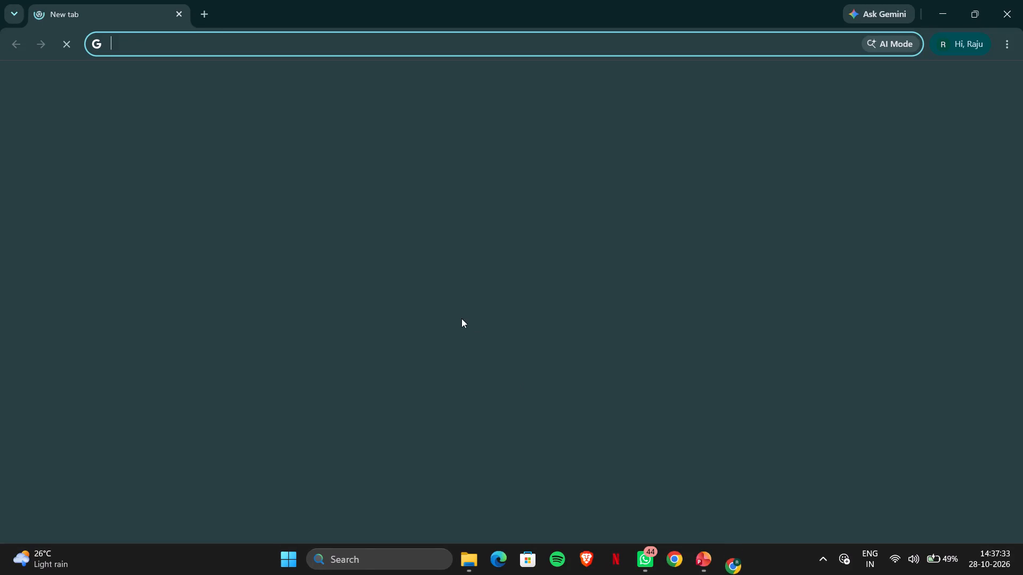
Search Google for slidemaker and open the SlideMake AI slideshow maker site from the results.
click(366, 268)
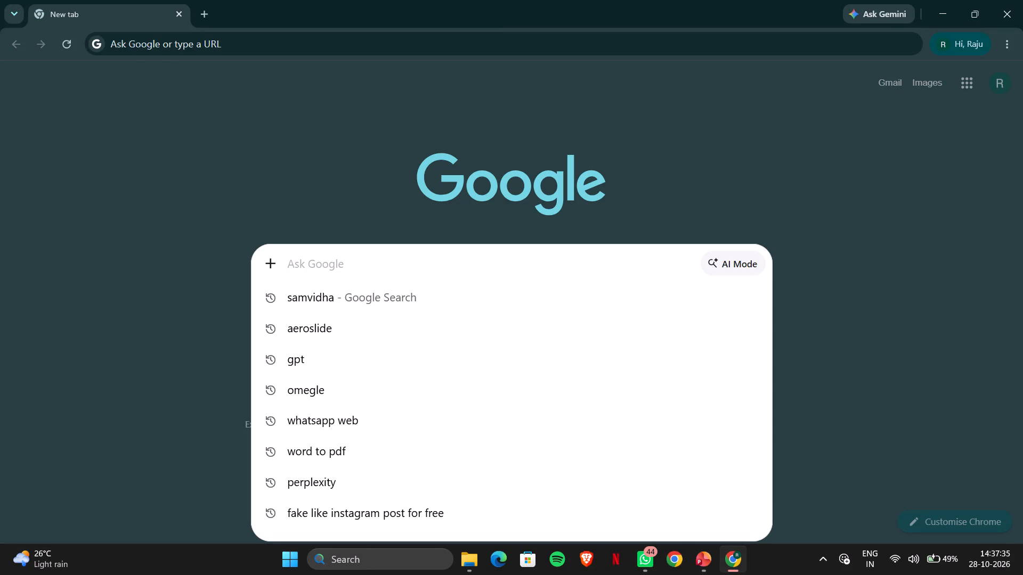
text(slif)
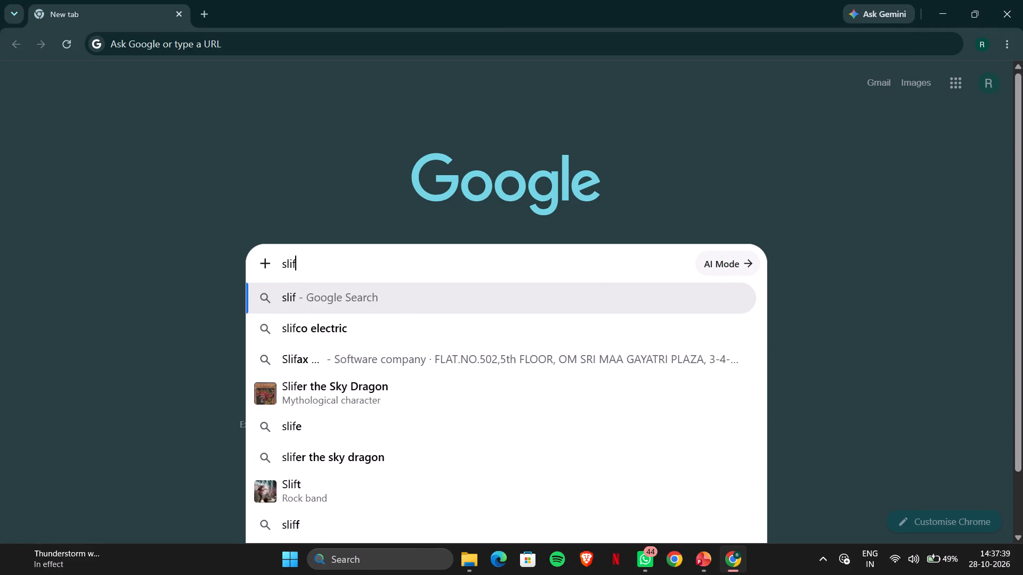
key(e)
key(BackSpace)
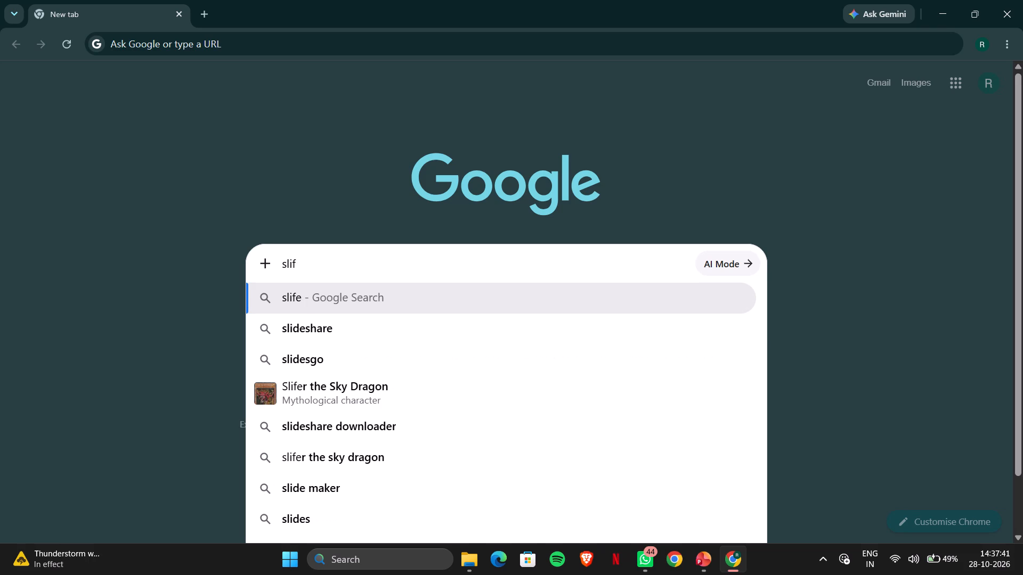
key(BackSpace)
text(de)
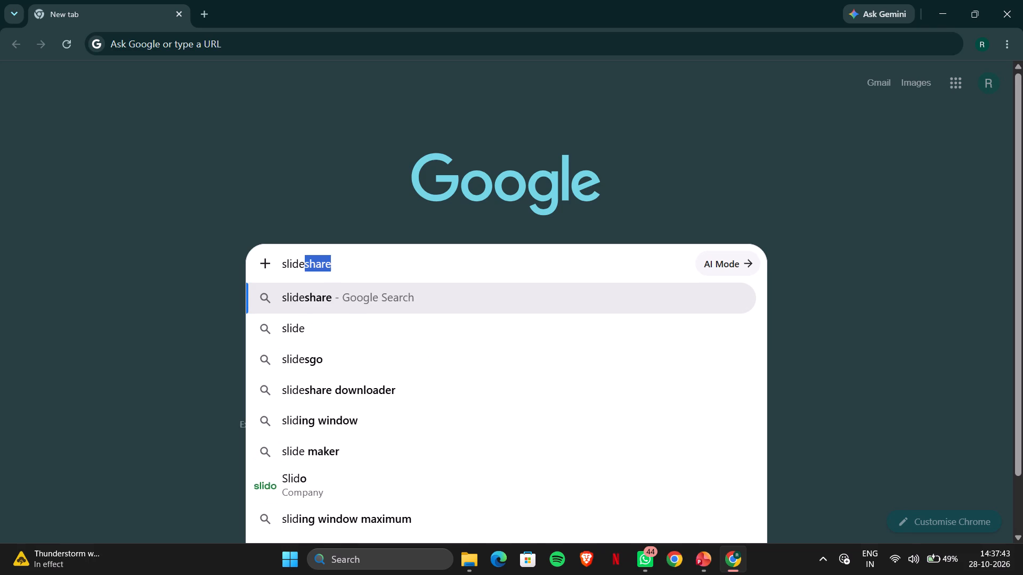
text(make)
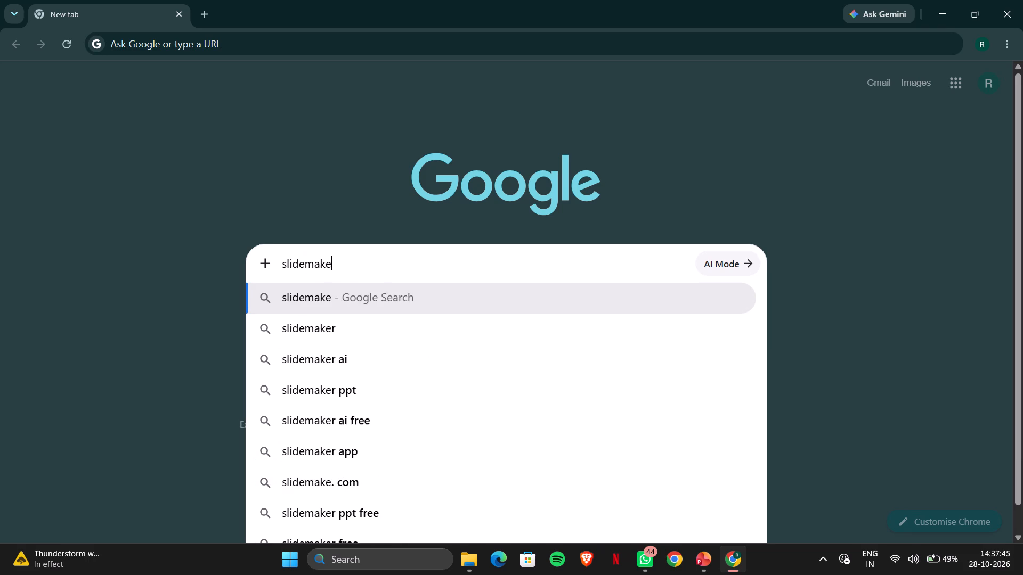
key(r)
key(Return)
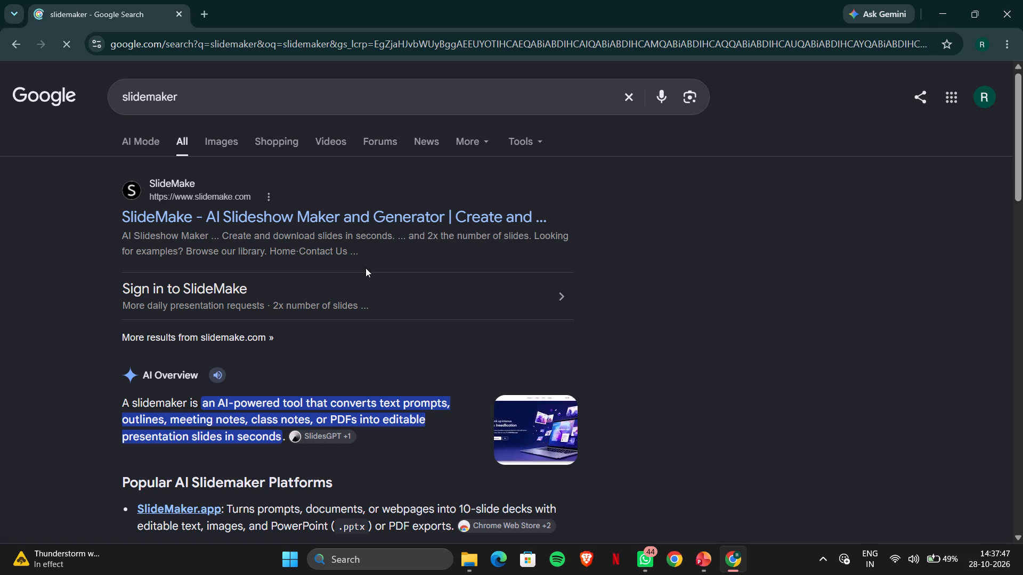
click(365, 210)
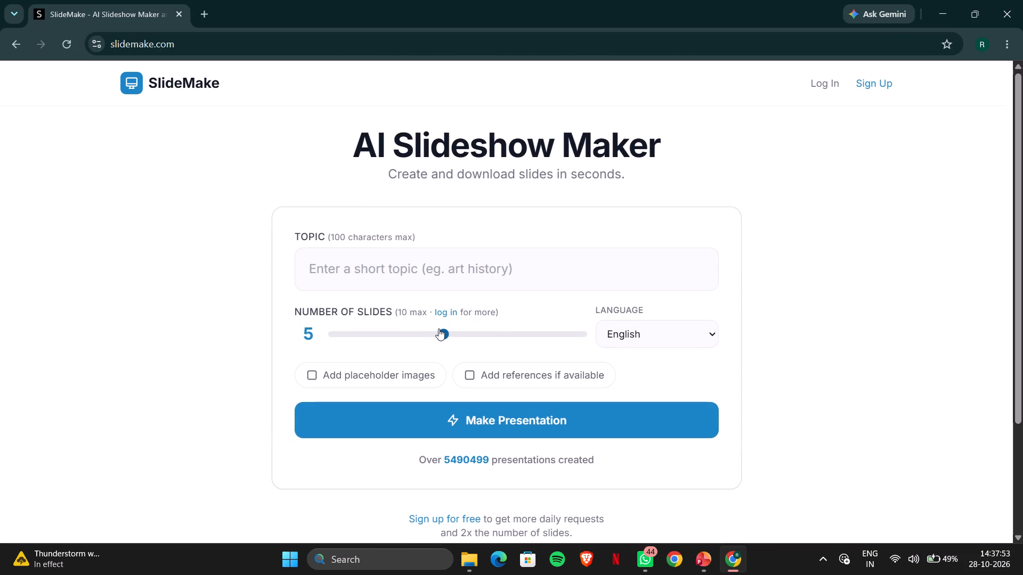
Set the number of slides for the presentation to 10.
drag(442, 329, 592, 322)
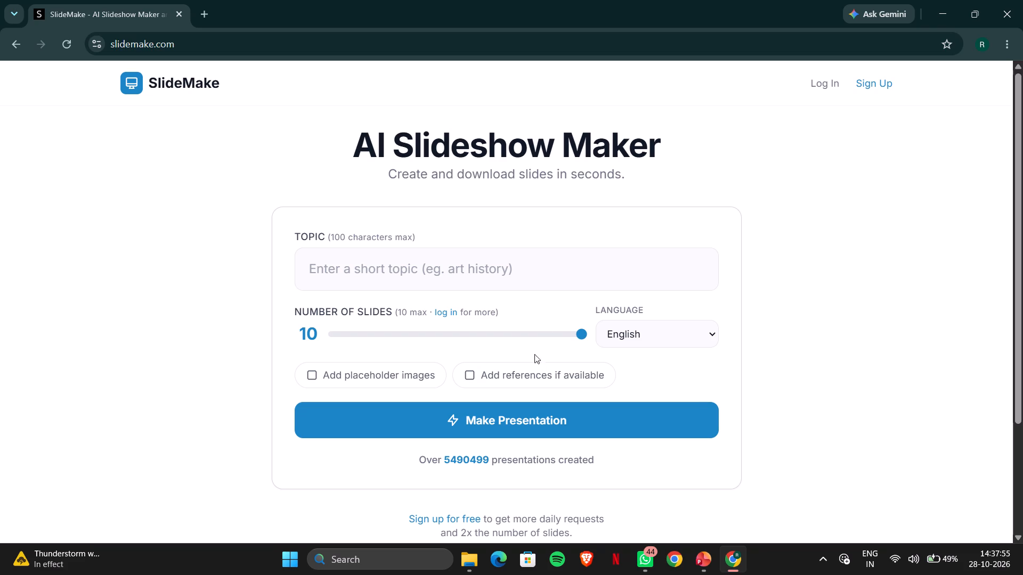
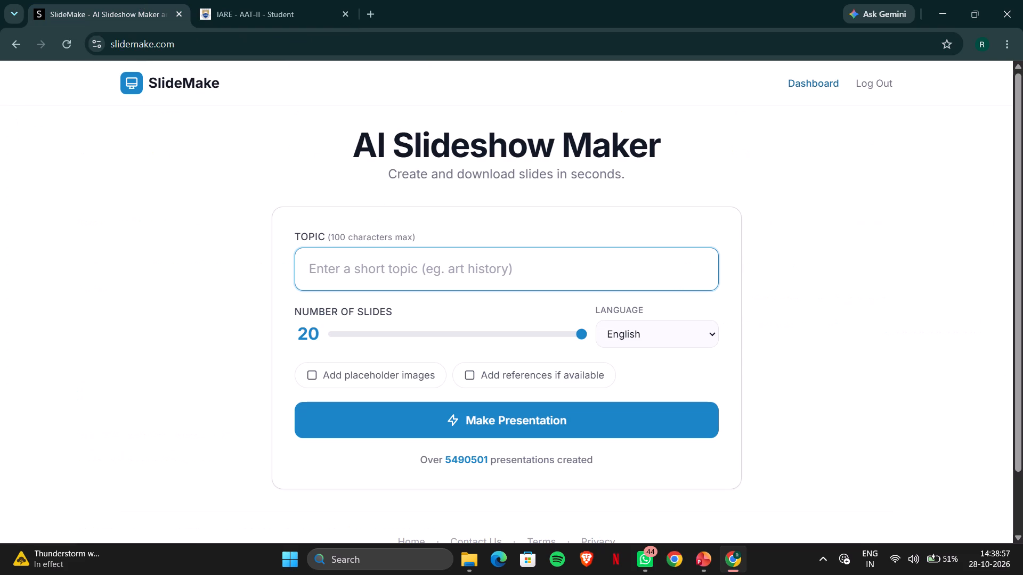
key(ctrl+v)
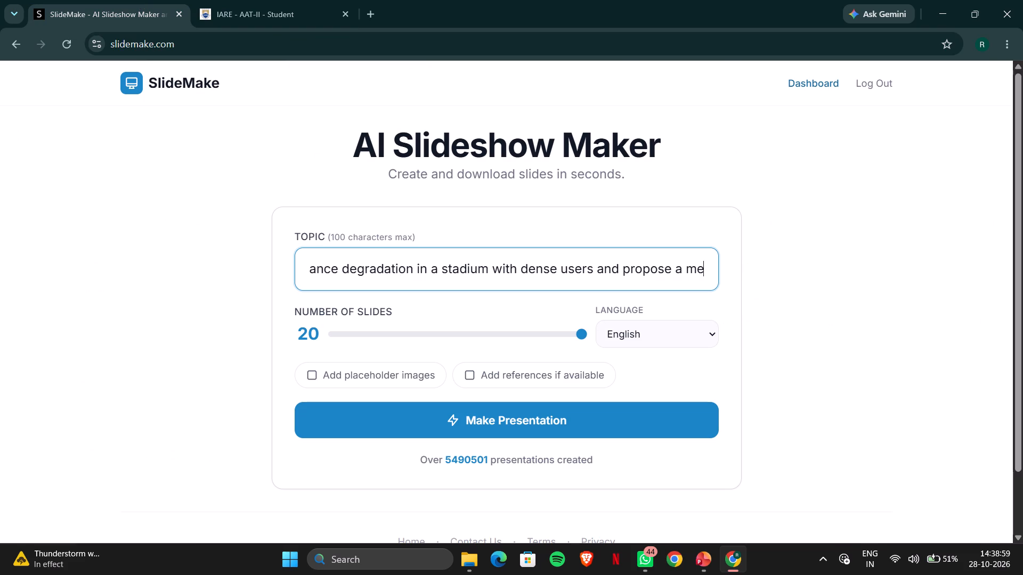
click(434, 415)
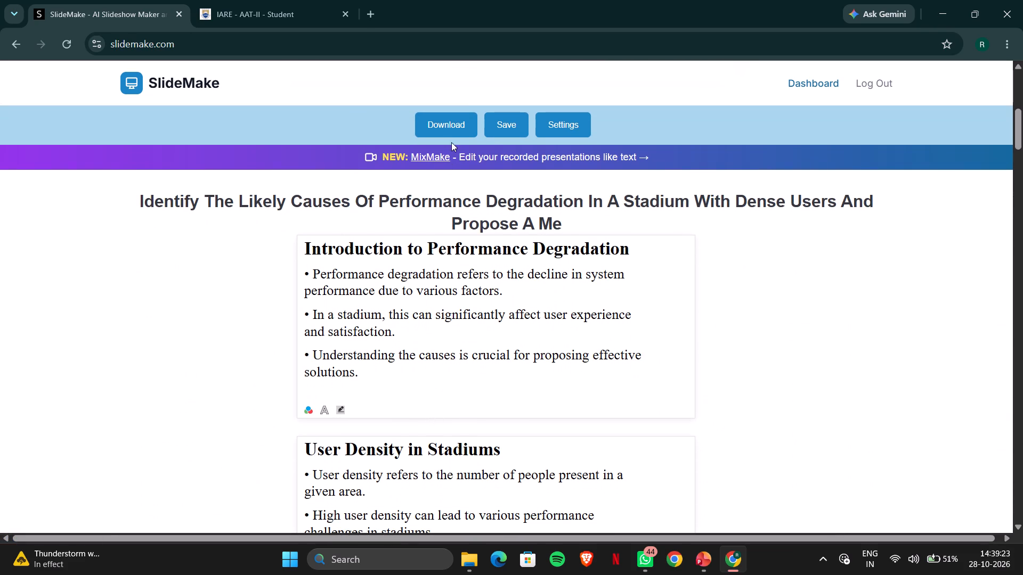
Download the generated stadium presentation as a PPTX and open the downloaded file in PowerPoint.
click(451, 126)
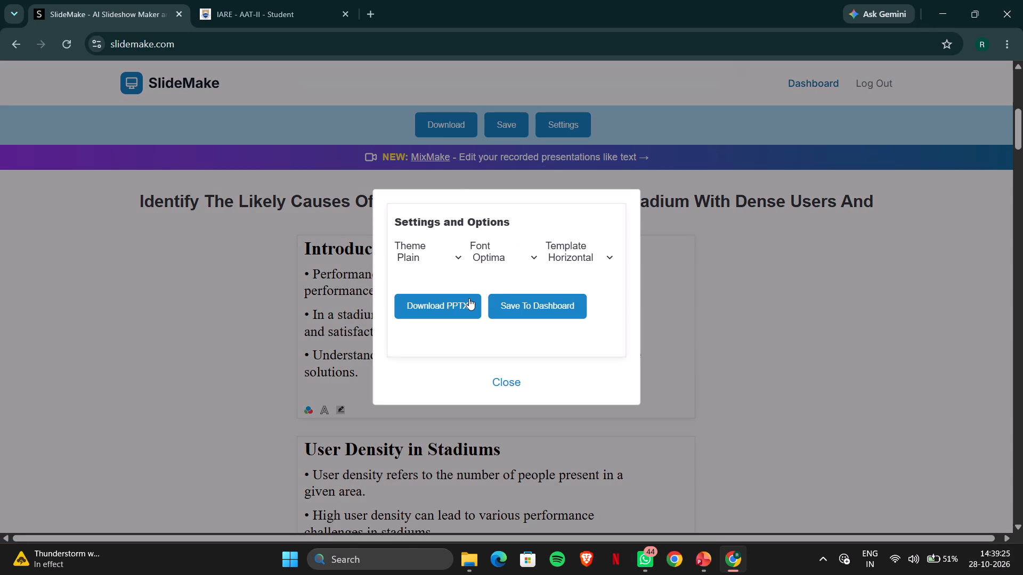
click(466, 299)
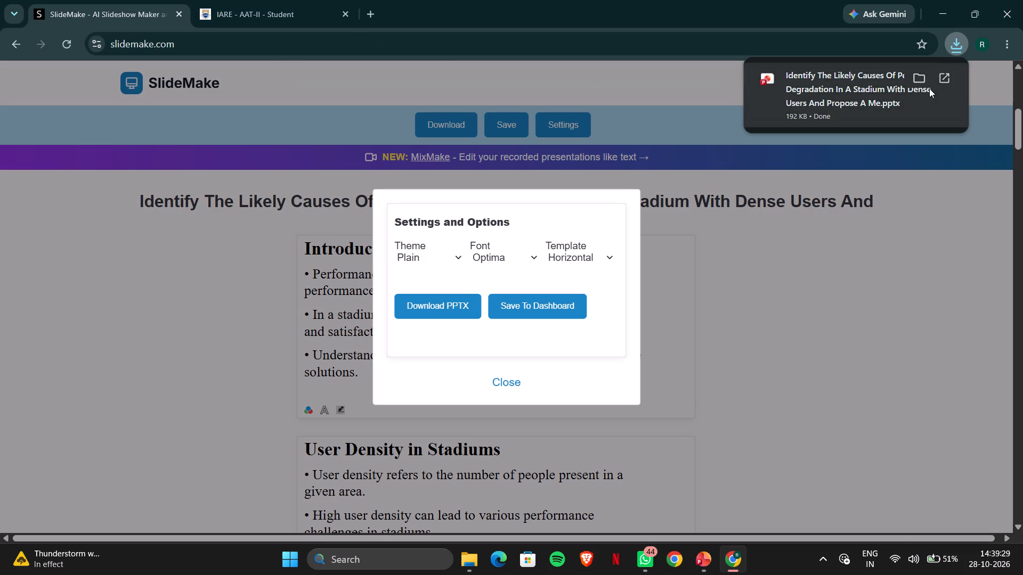
click(940, 73)
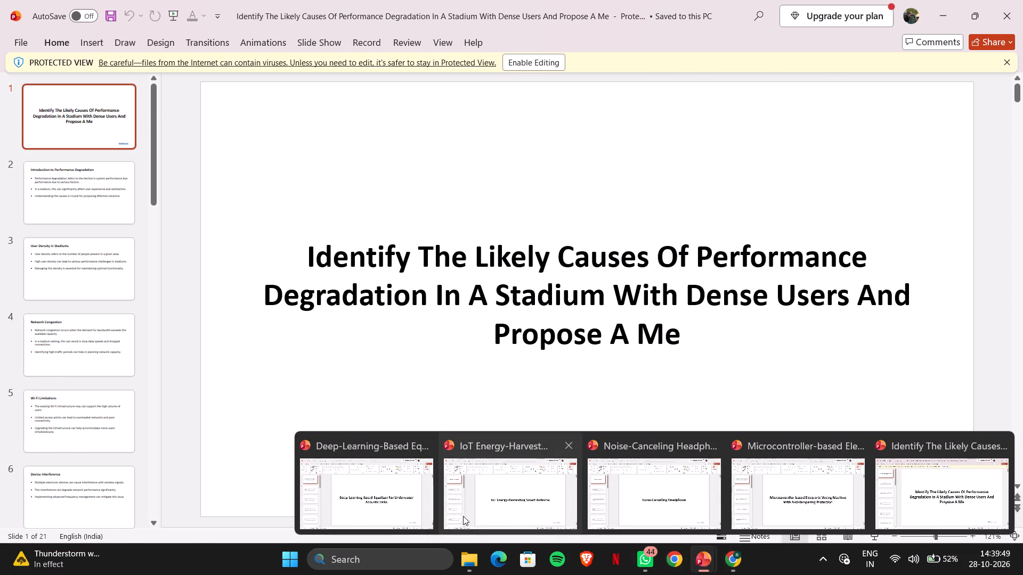
Switch to the Deep-Learning-Based Equalizer presentation and delete the SlideMake.com link from its title slide.
click(359, 482)
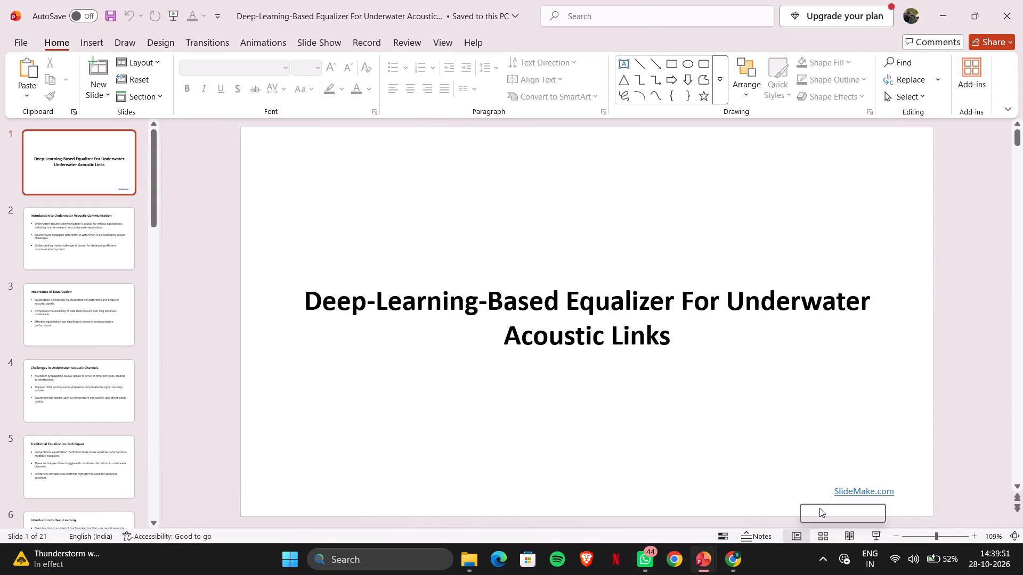
click(826, 494)
key(Delete)
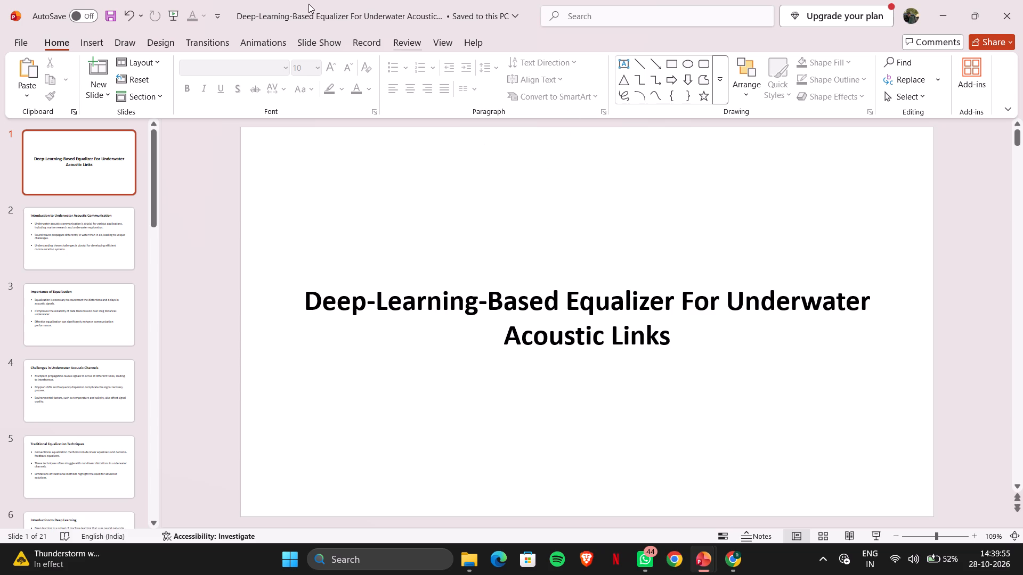
Apply the theme from the Critical_Connections_Graph_Algorithm presentation in the rama folder to the Deep-Learning-Based Equalizer slides.
click(326, 48)
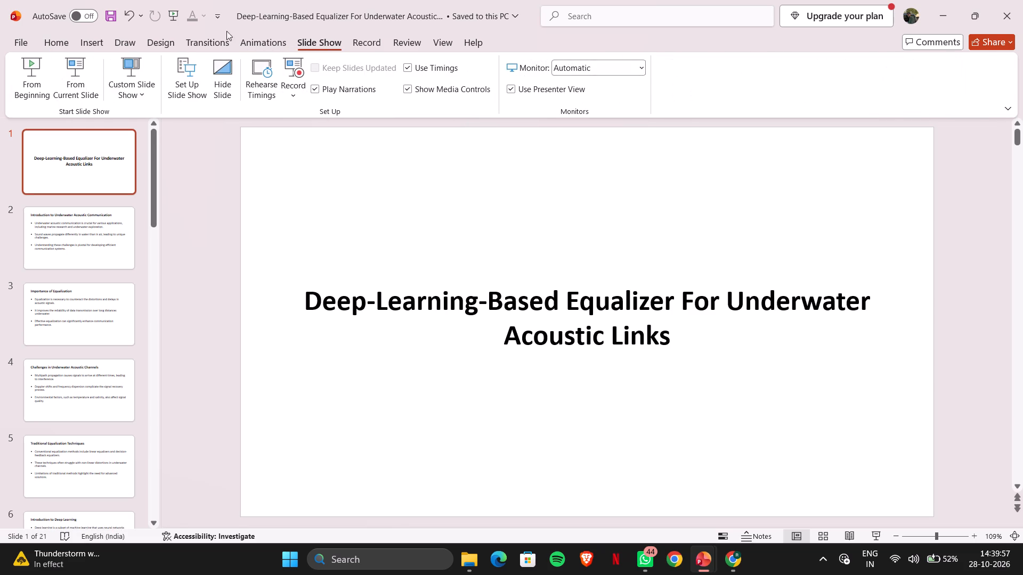
click(161, 47)
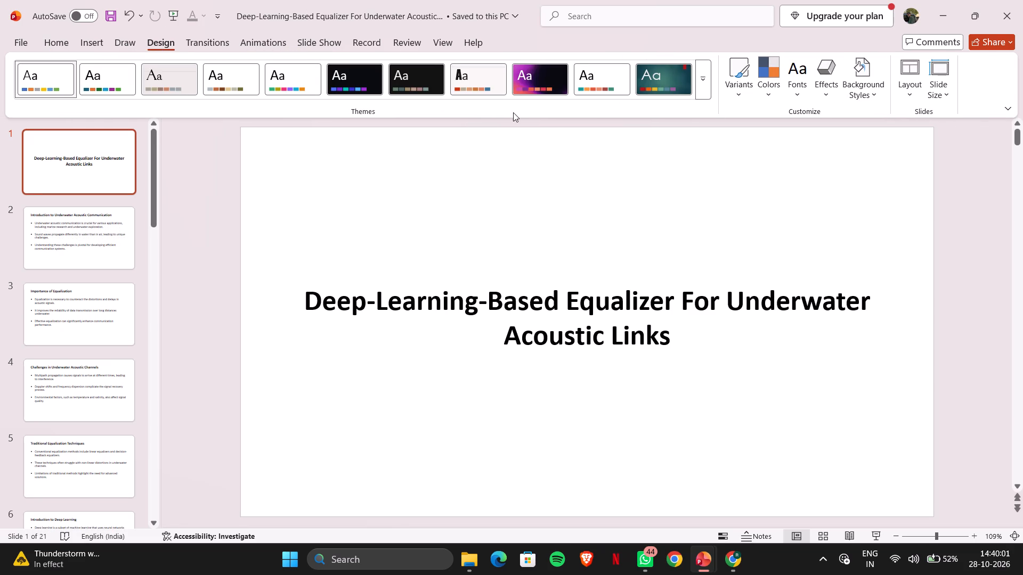
click(705, 88)
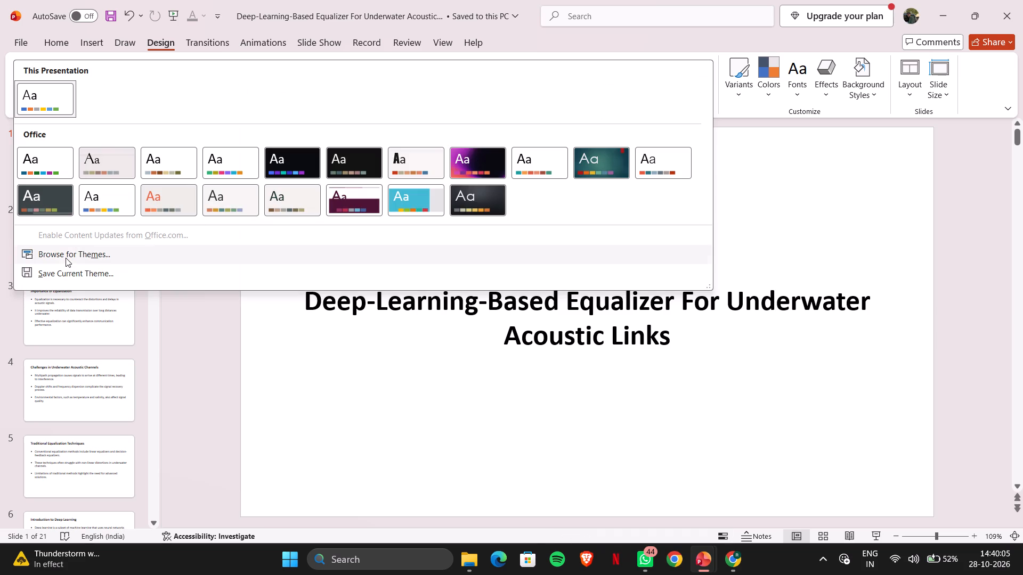
click(67, 258)
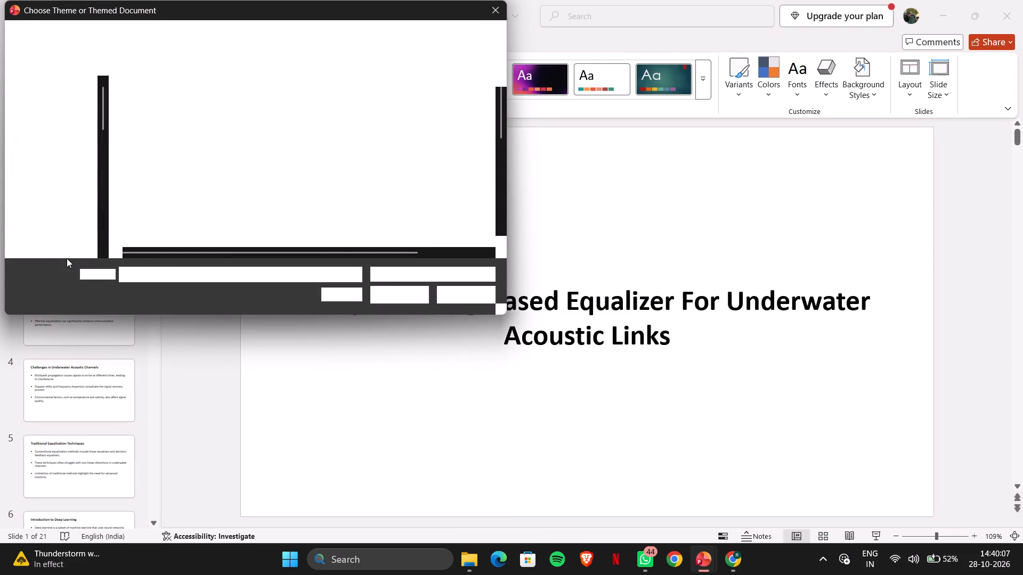
scroll(72, 219, down, 2)
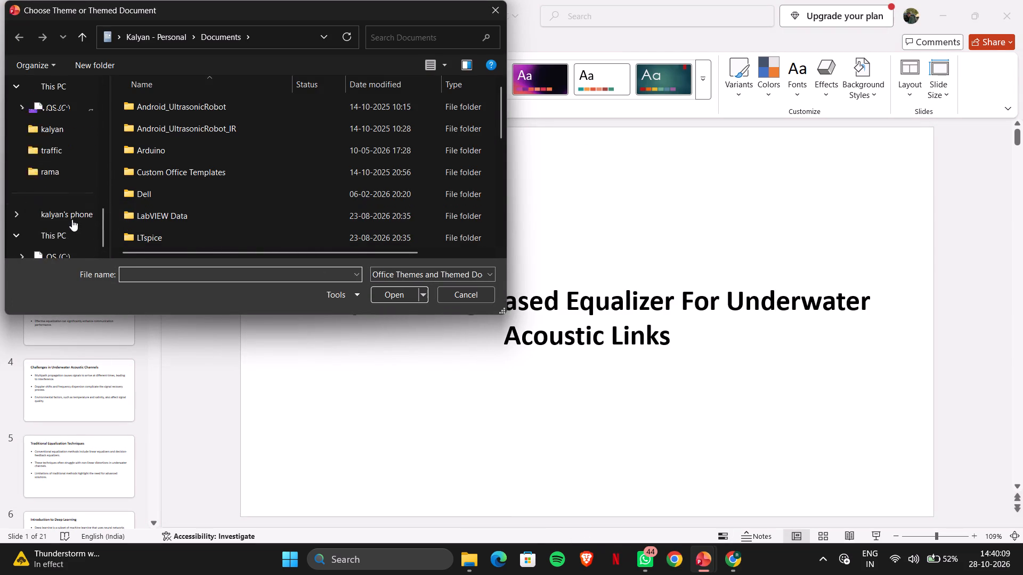
scroll(72, 219, down, 1)
scroll(68, 190, up, 1)
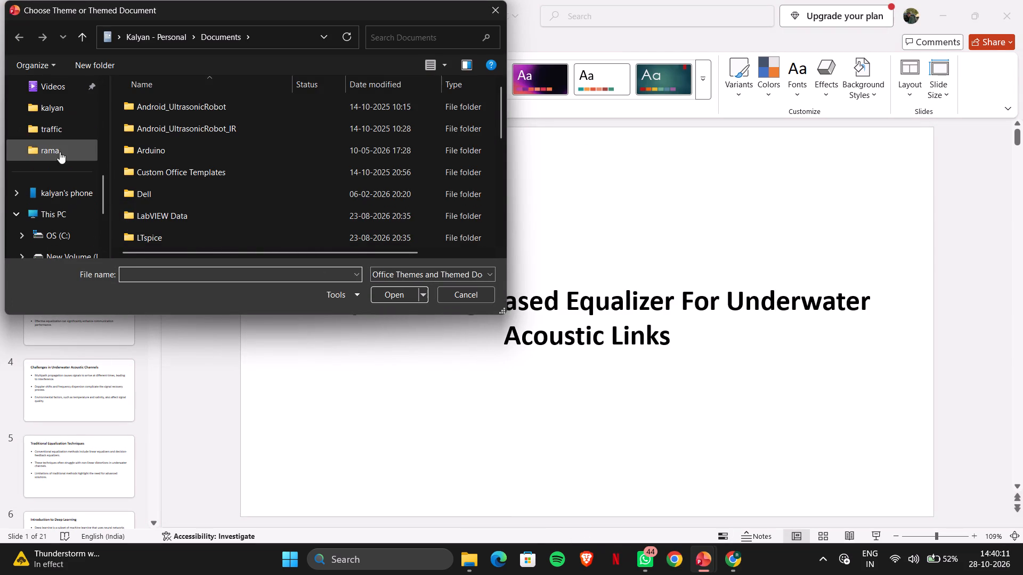
click(58, 146)
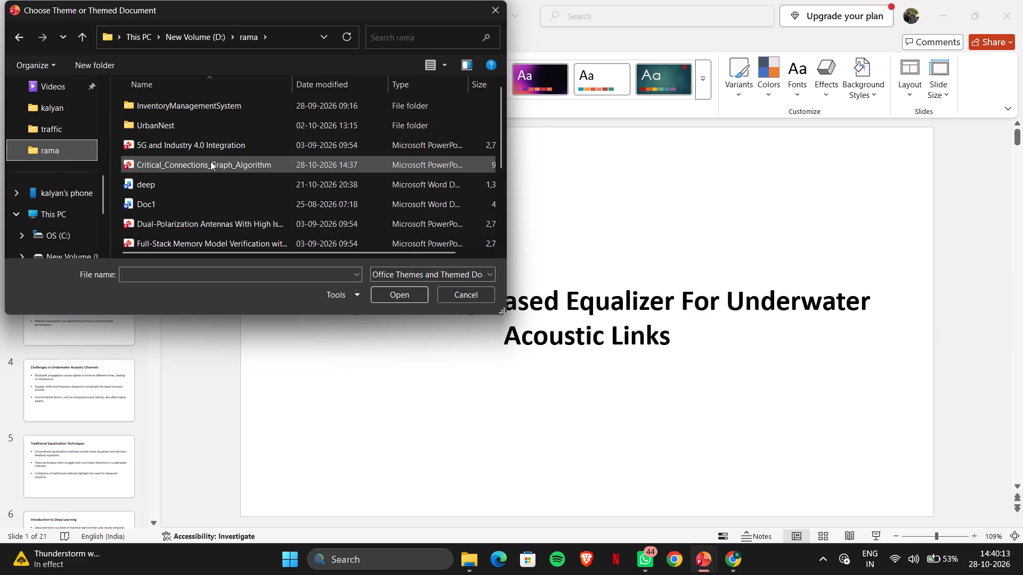
scroll(210, 161, down, 1)
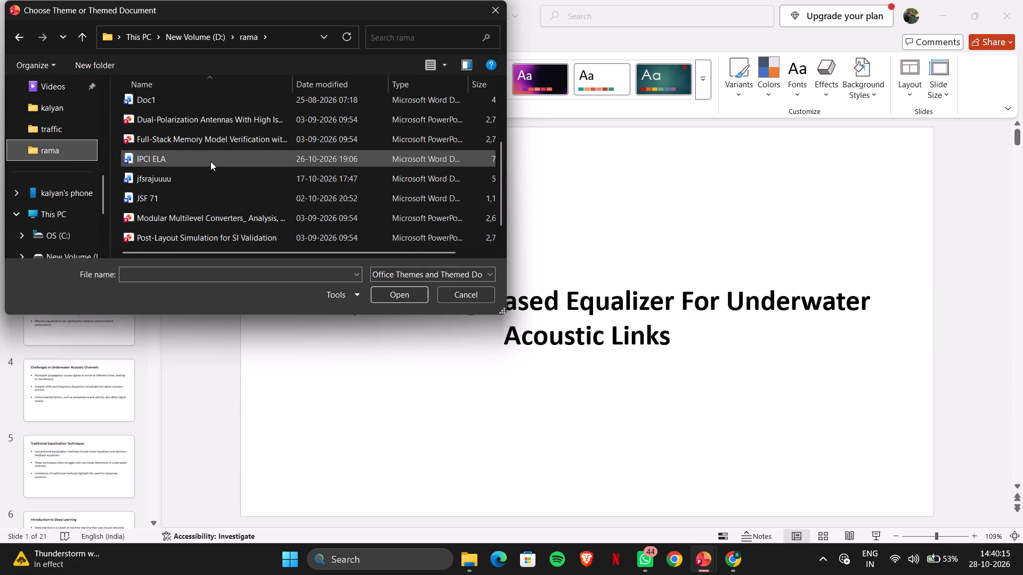
scroll(210, 161, down, 2)
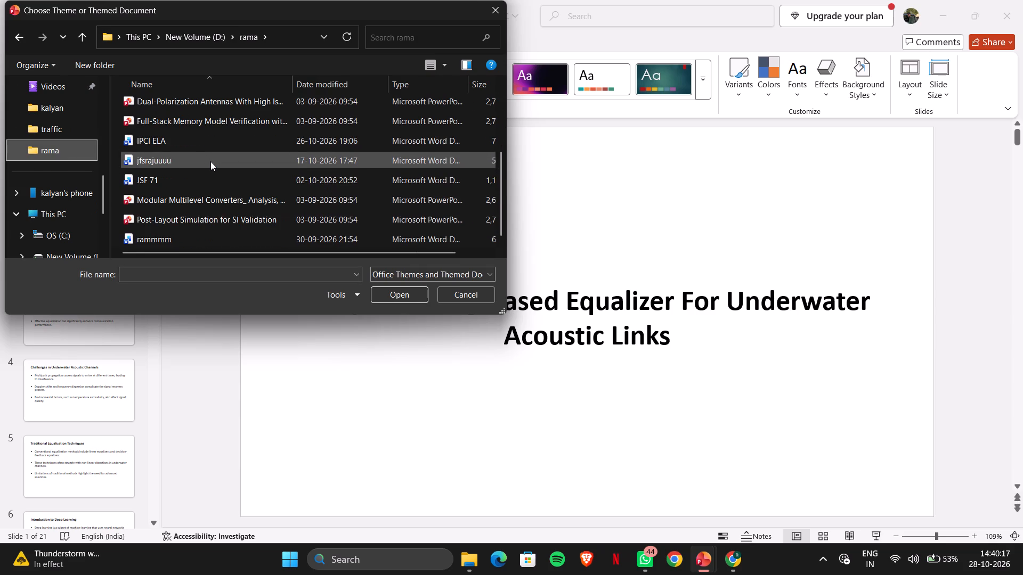
scroll(210, 161, down, 1)
scroll(212, 212, down, 1)
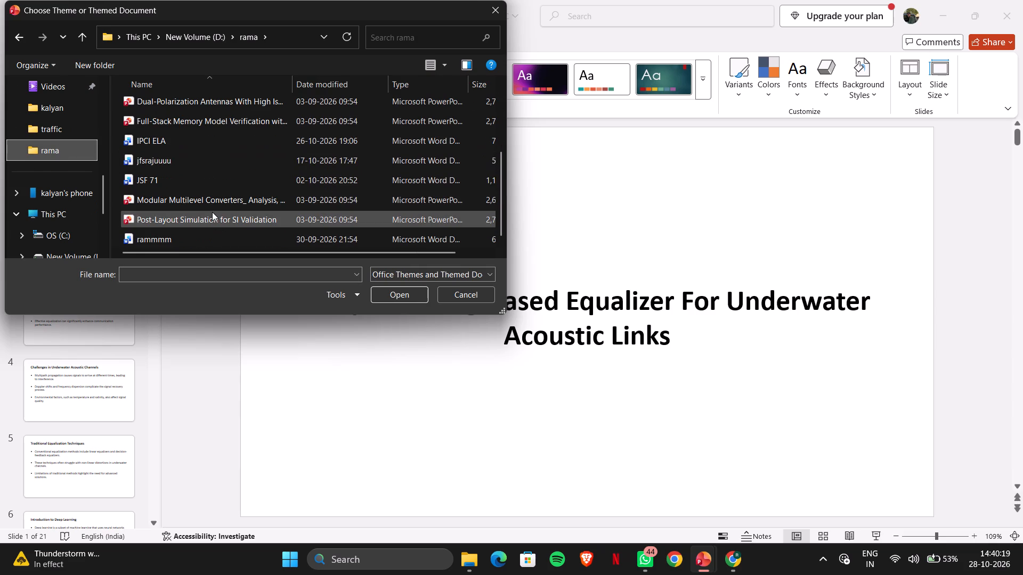
scroll(212, 212, up, 1)
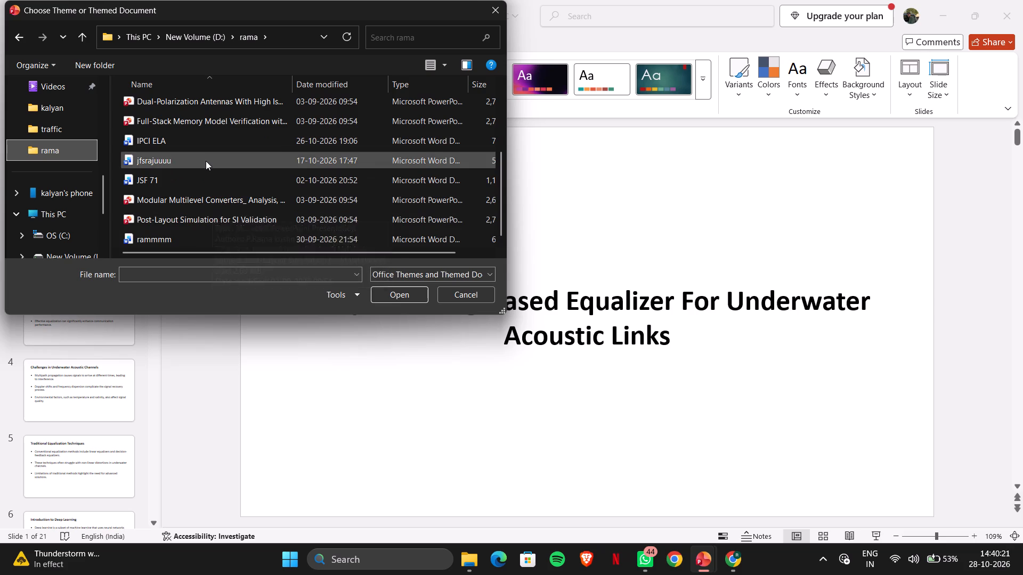
scroll(206, 161, up, 1)
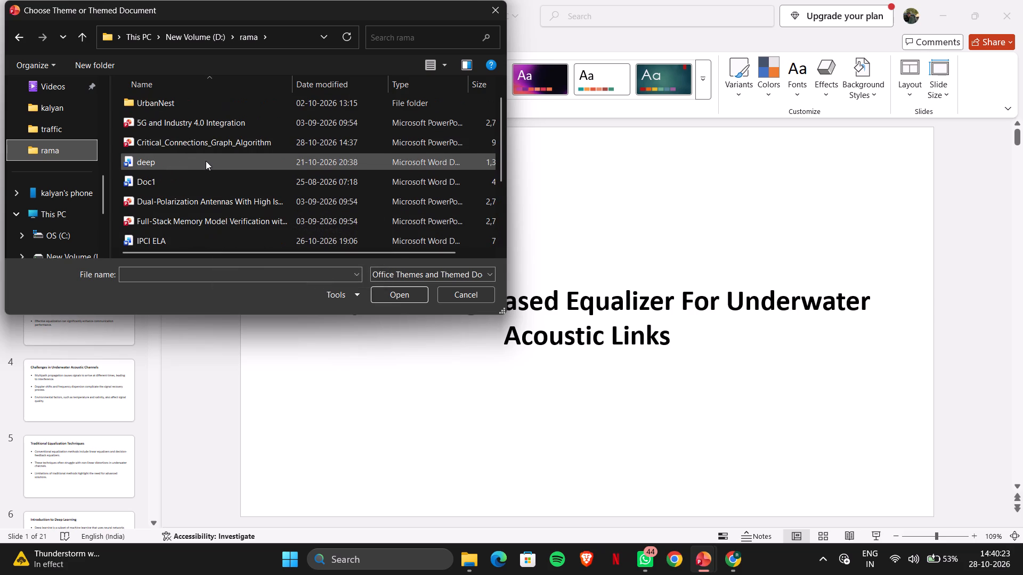
click(204, 142)
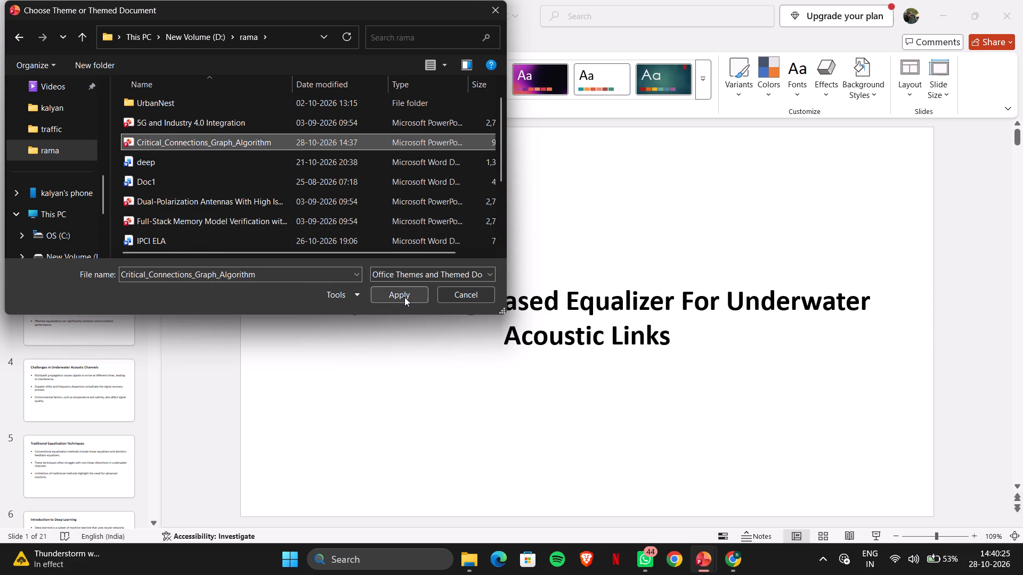
click(404, 297)
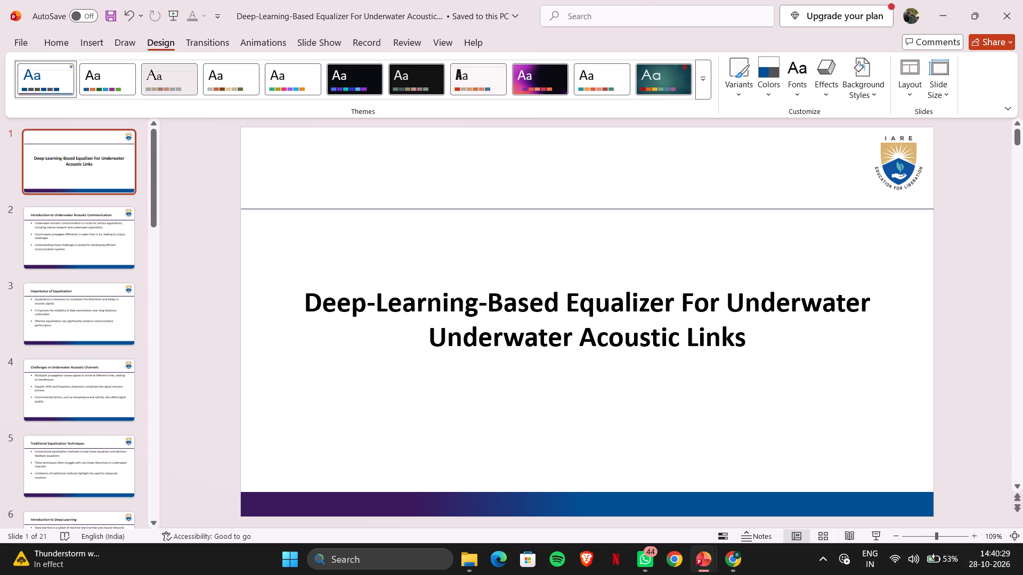
Remove the empty bullet lines above the final paragraph on the Q&A Session slide, the last in the deck.
scroll(404, 297, down, 1)
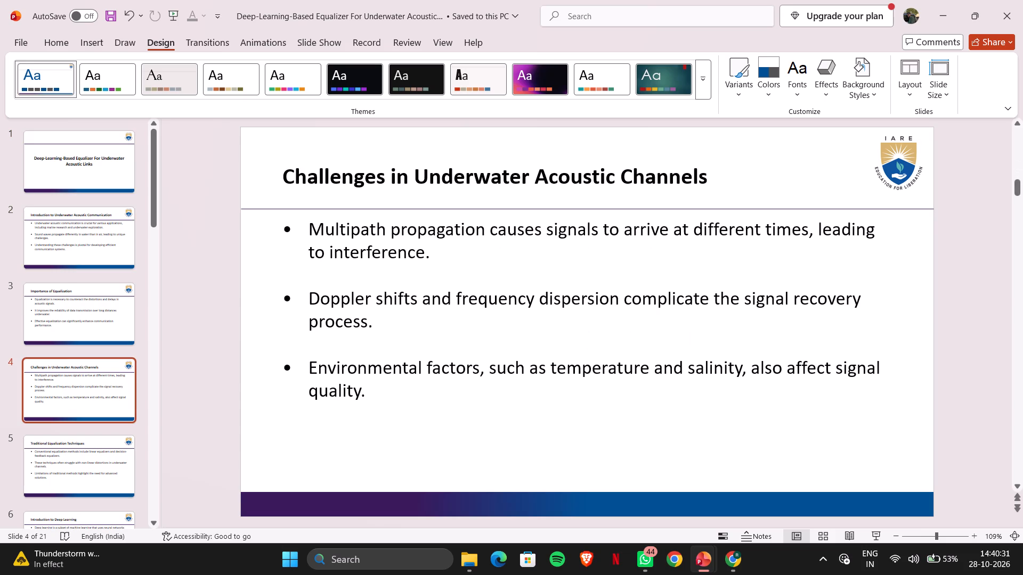
scroll(404, 297, down, 3)
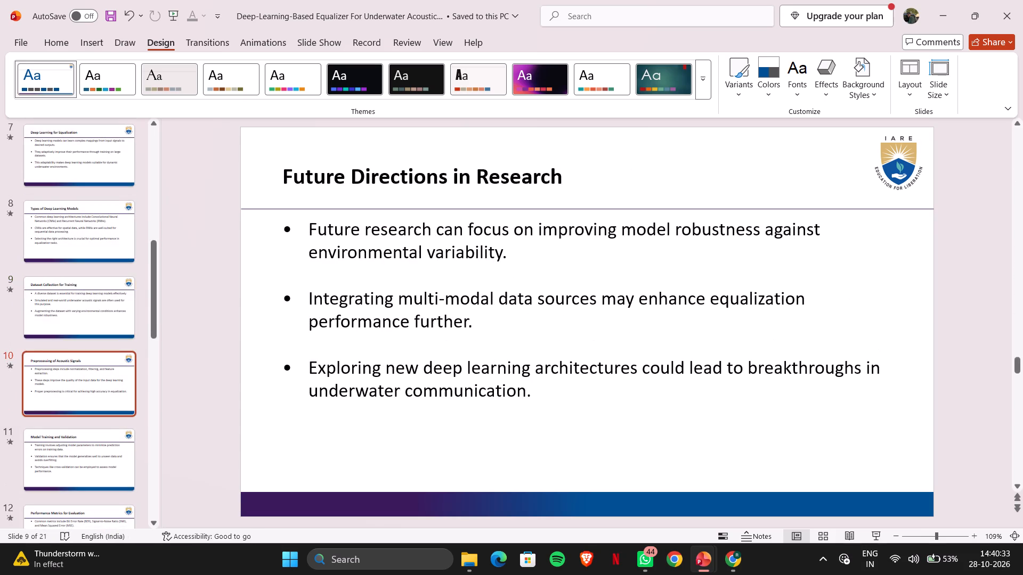
scroll(404, 297, down, 10)
scroll(404, 297, up, 2)
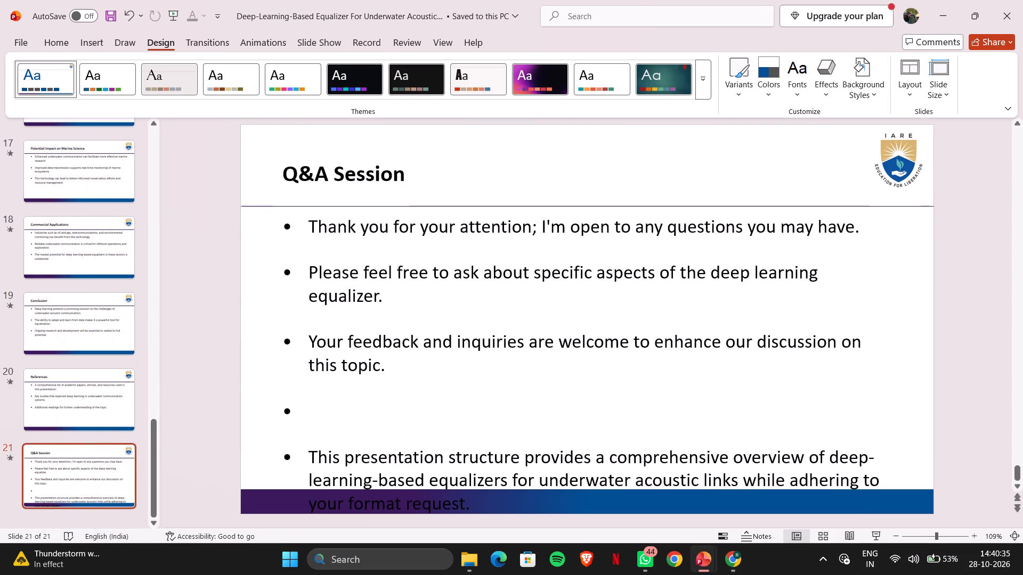
scroll(404, 297, up, 4)
scroll(404, 297, down, 6)
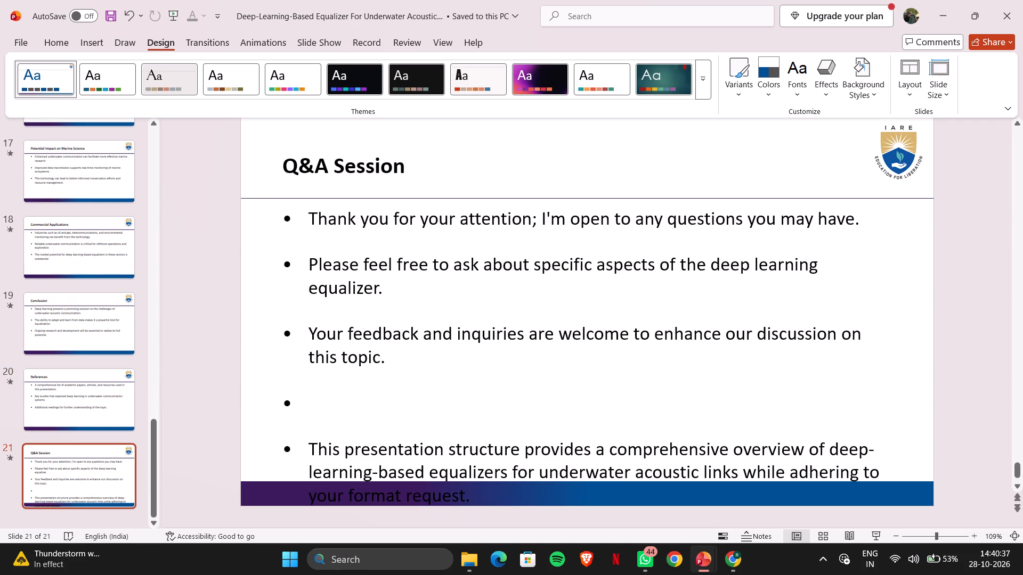
click(402, 423)
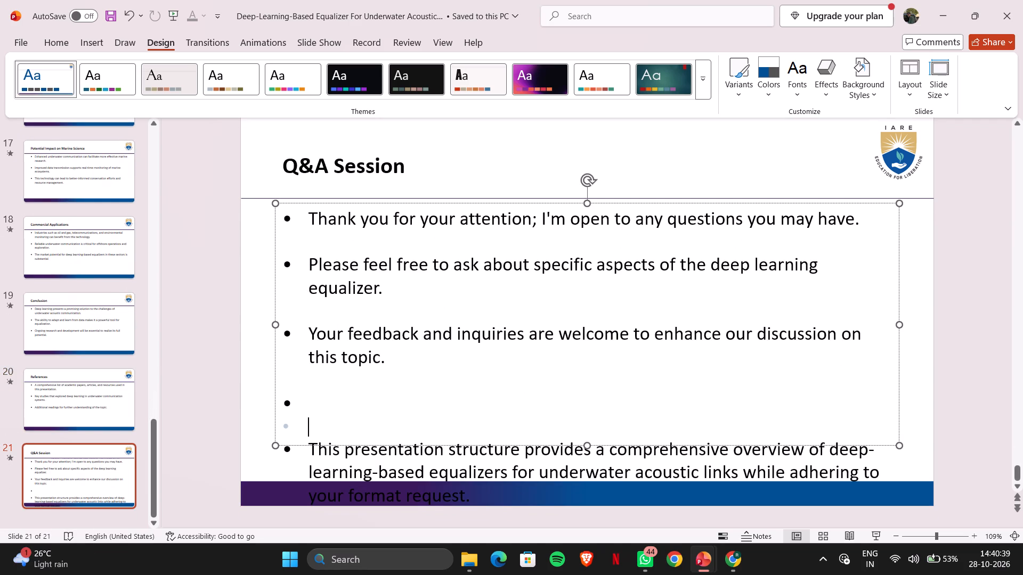
key(BackSpace)
key(BackSpace)
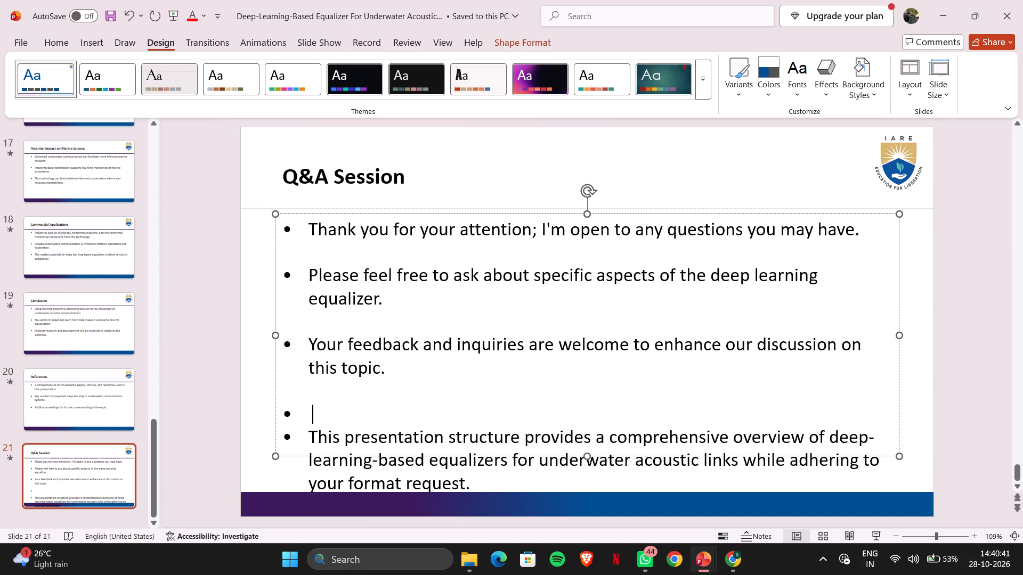
key(BackSpace)
key(BackSpace)
key(BackSpace)
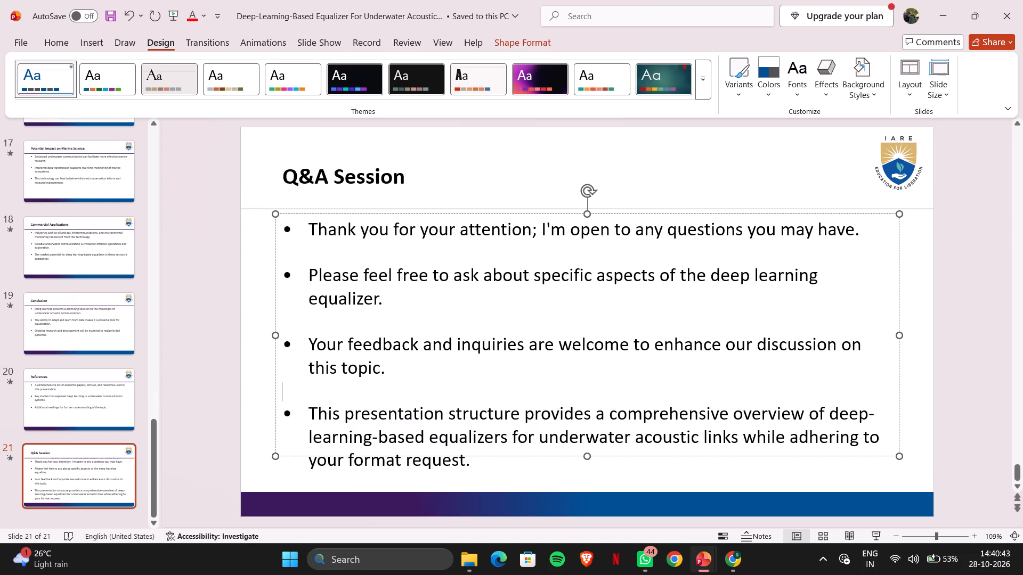
Return to the title slide and save the Deep-Learning-Based Equalizer presentation.
click(31, 393)
scroll(107, 287, up, 12)
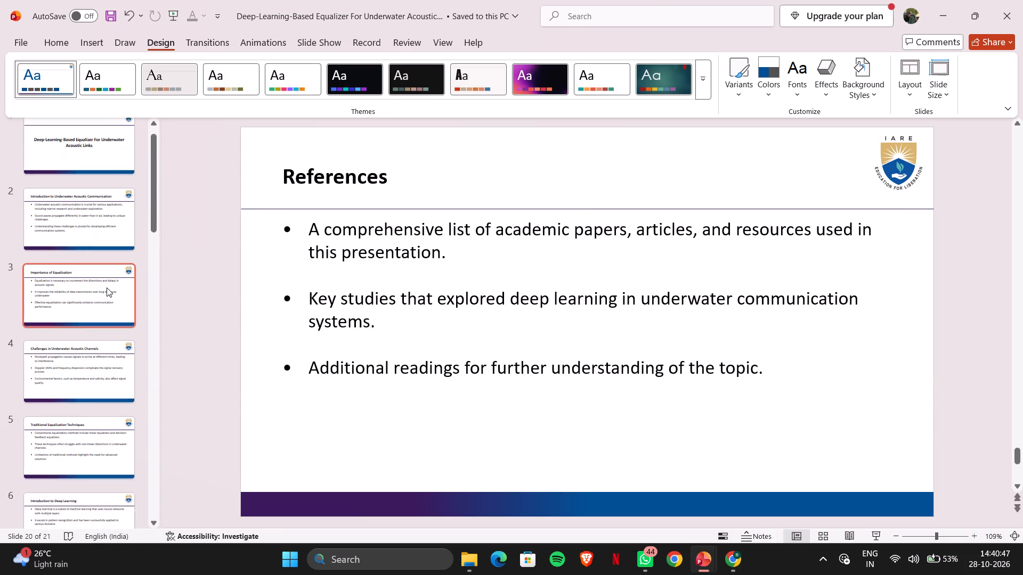
click(95, 167)
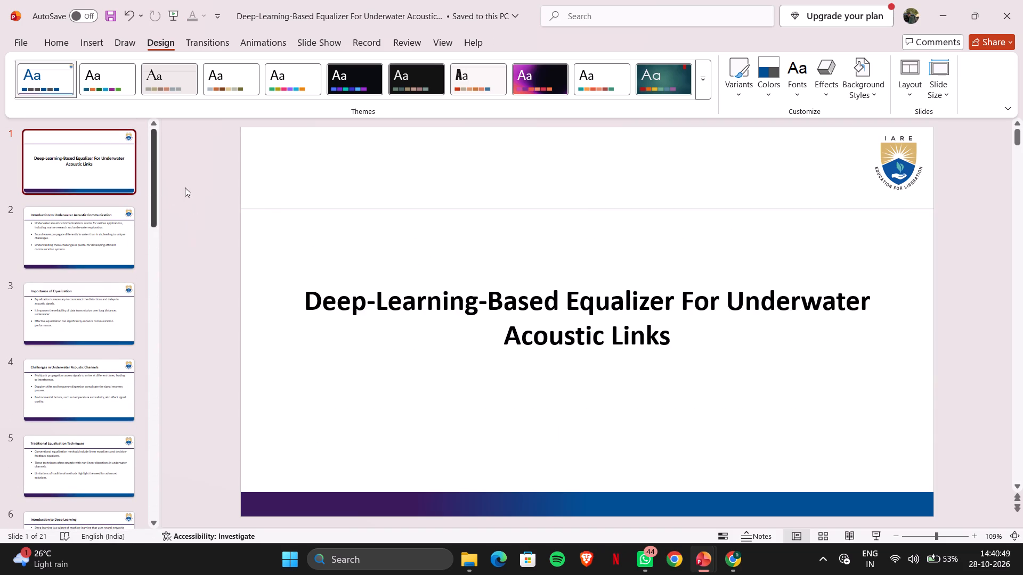
key(ctrl+s)
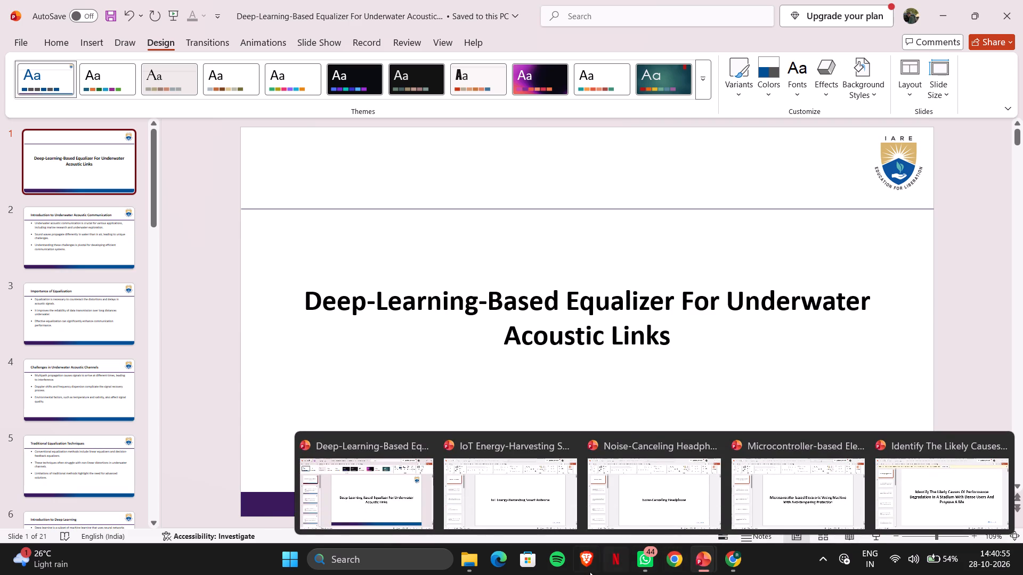
Open the Dual-Polarization Antennas With High Isolation presentation from the rama folder.
click(488, 506)
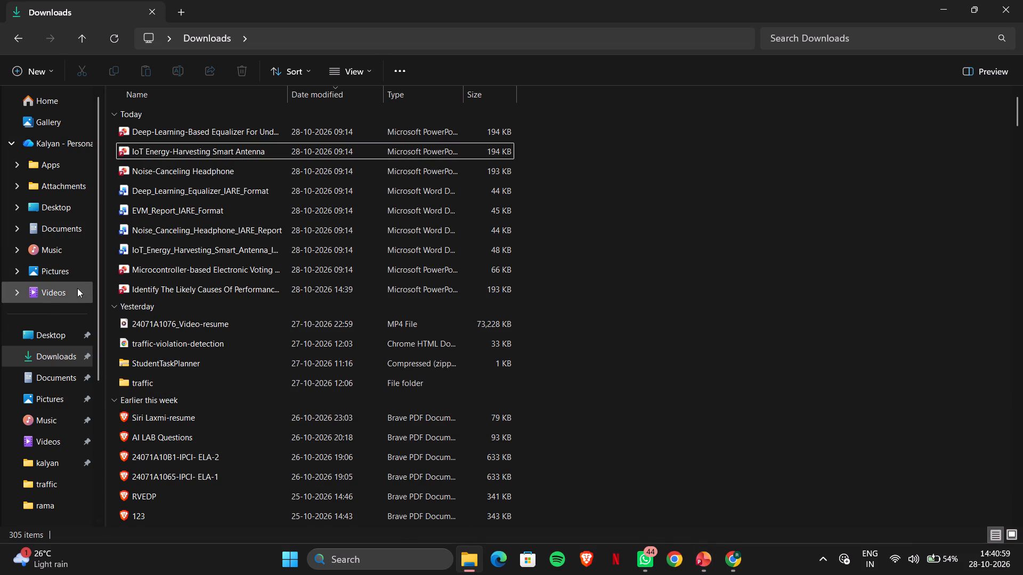
click(44, 505)
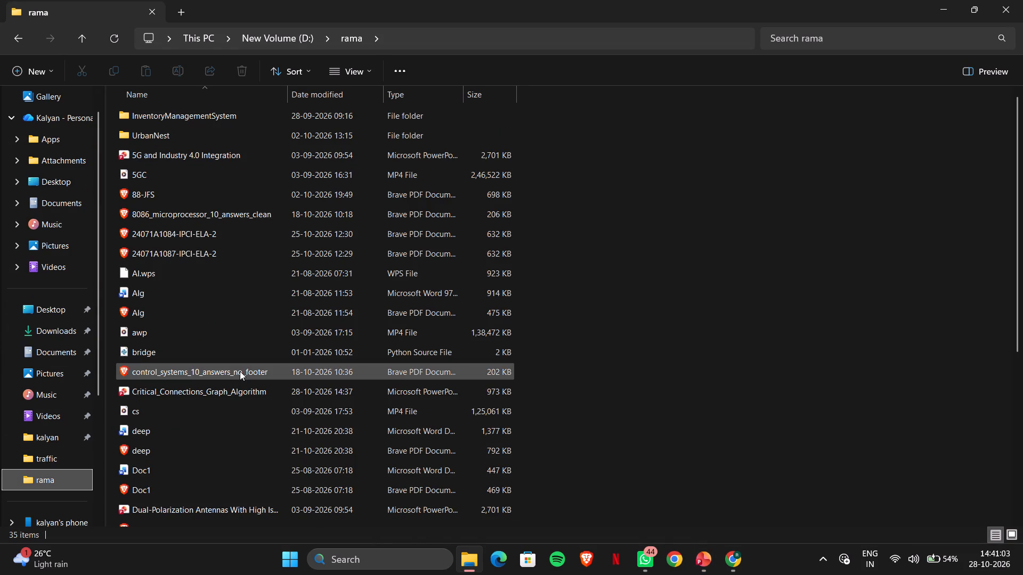
scroll(240, 371, down, 1)
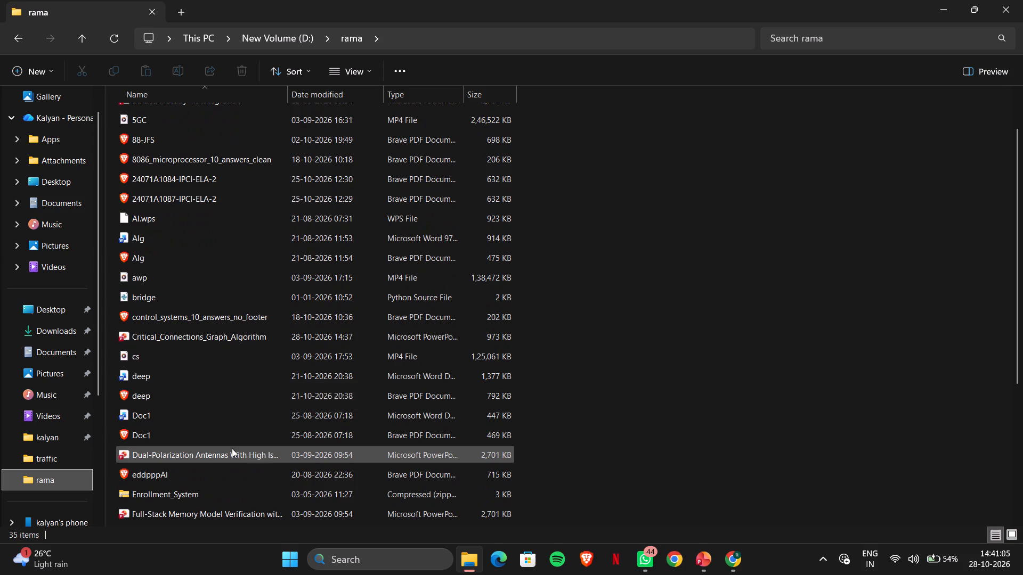
click(232, 448)
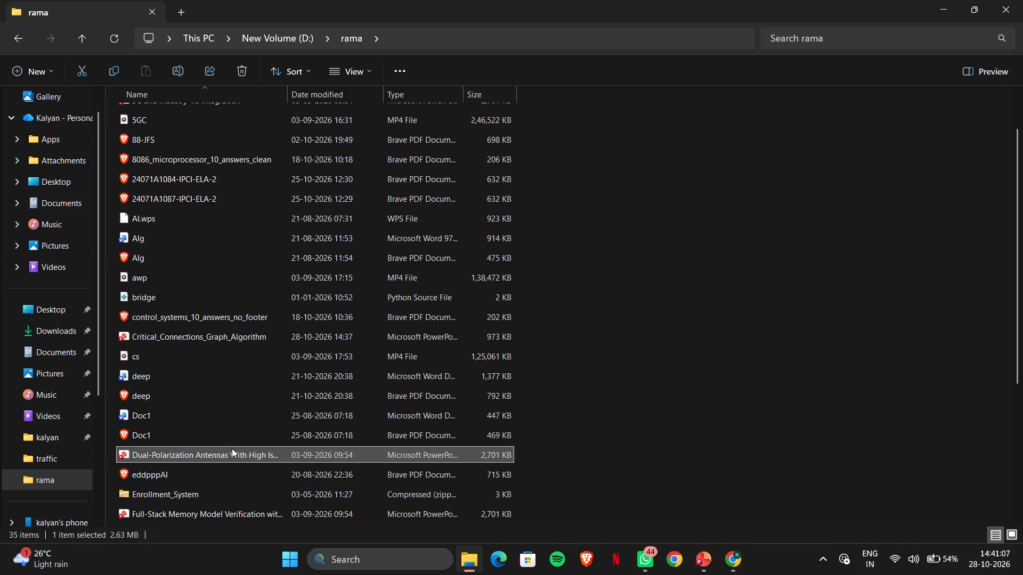
key(Return)
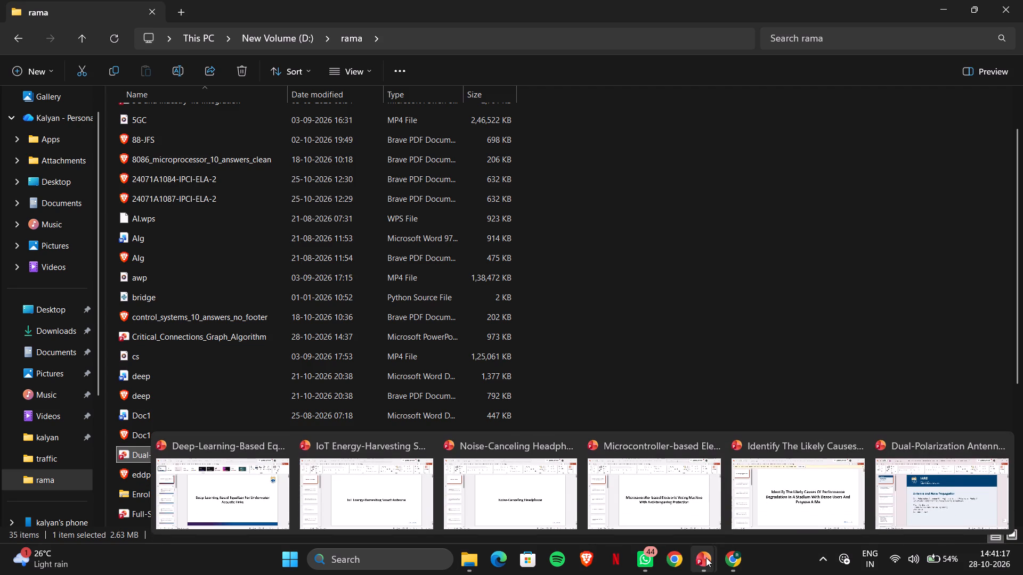
click(958, 456)
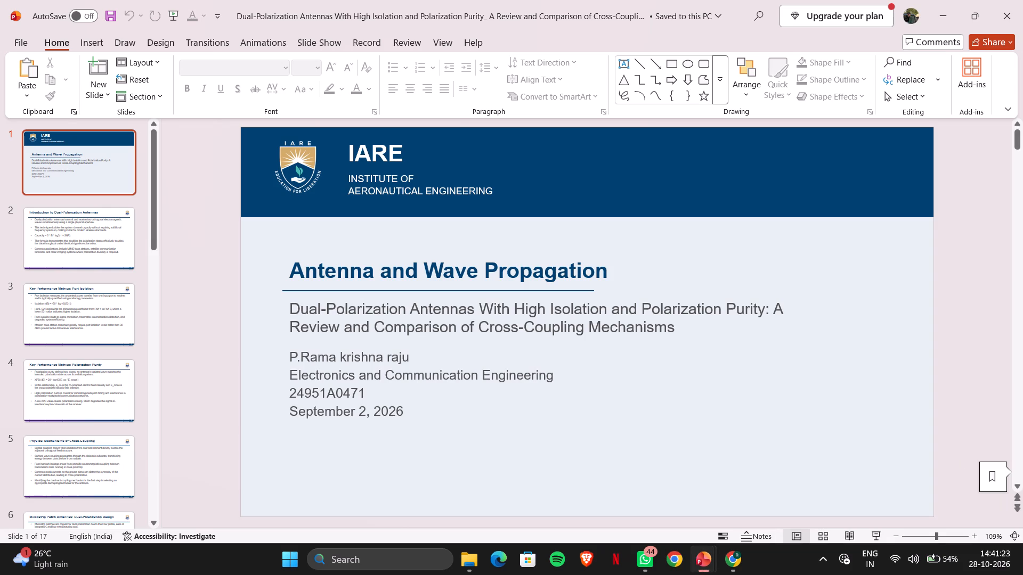
Copy the IARE title slide of the Dual-Polarization Antennas presentation and close that presentation.
click(110, 173)
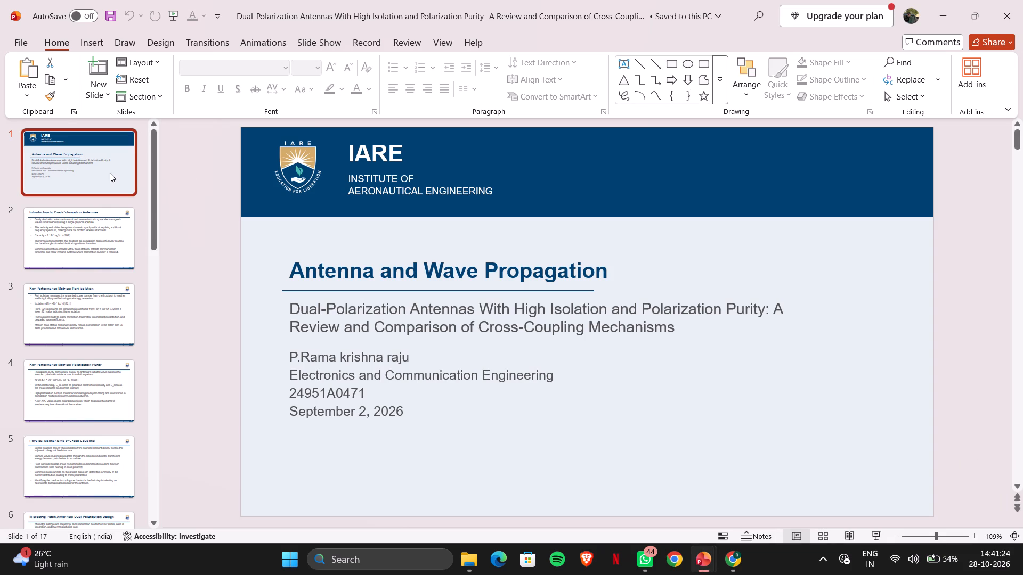
key(ctrl+c)
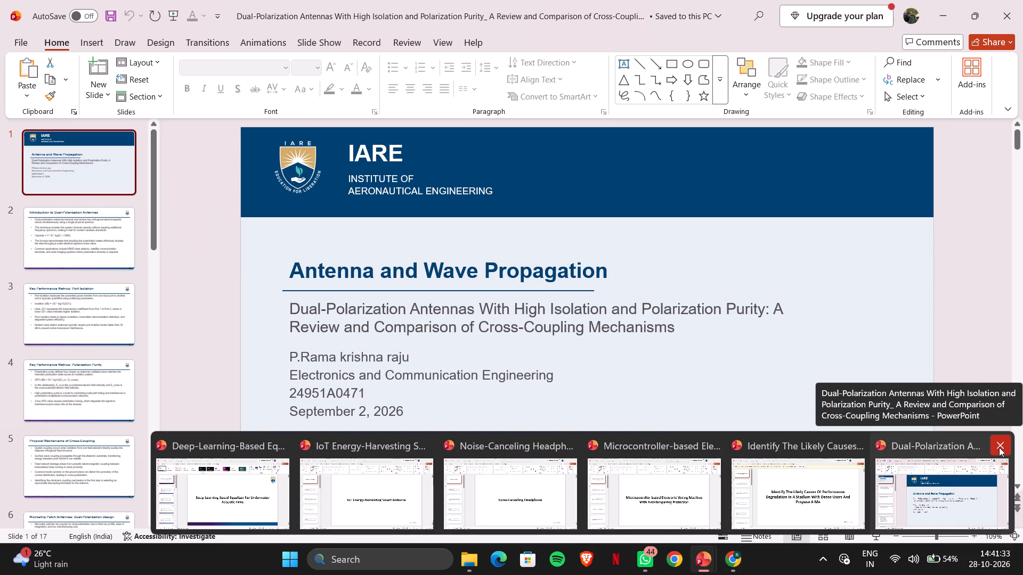
click(965, 486)
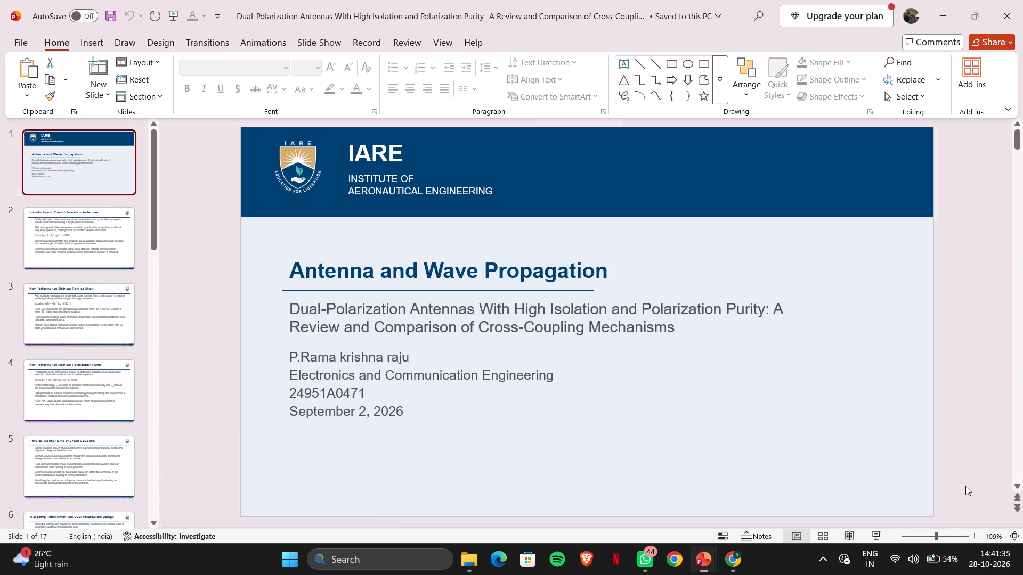
key(ctrl+c)
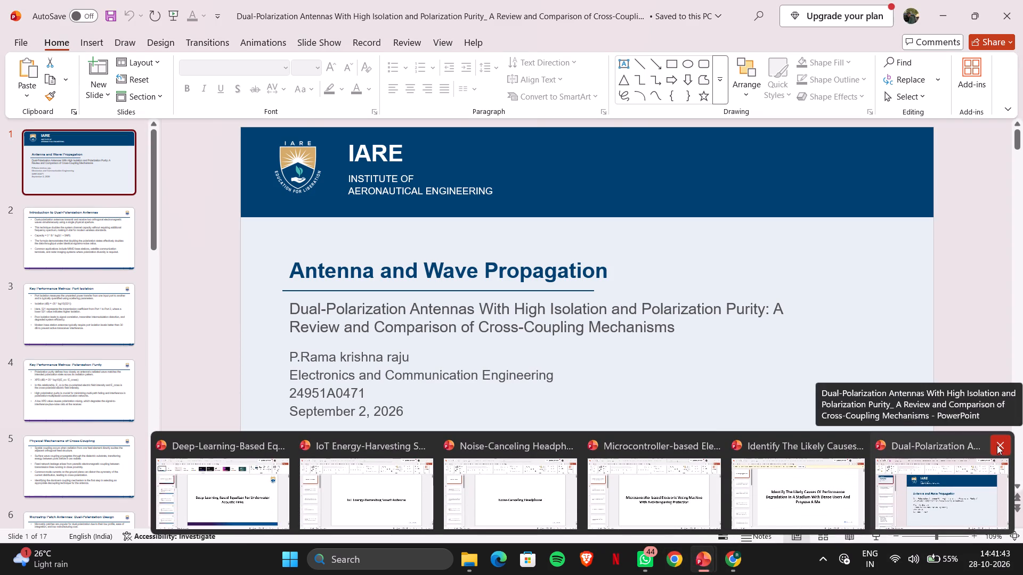
click(997, 445)
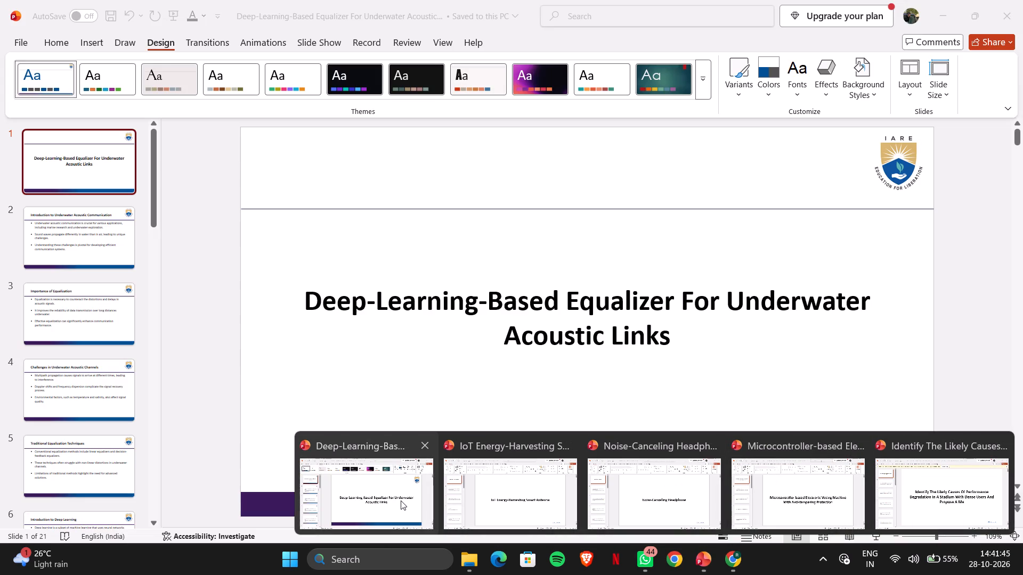
Paste the copied IARE title slide into the Deep-Learning-Based Equalizer presentation and move it to the first slide position.
click(401, 500)
key(ctrl+v)
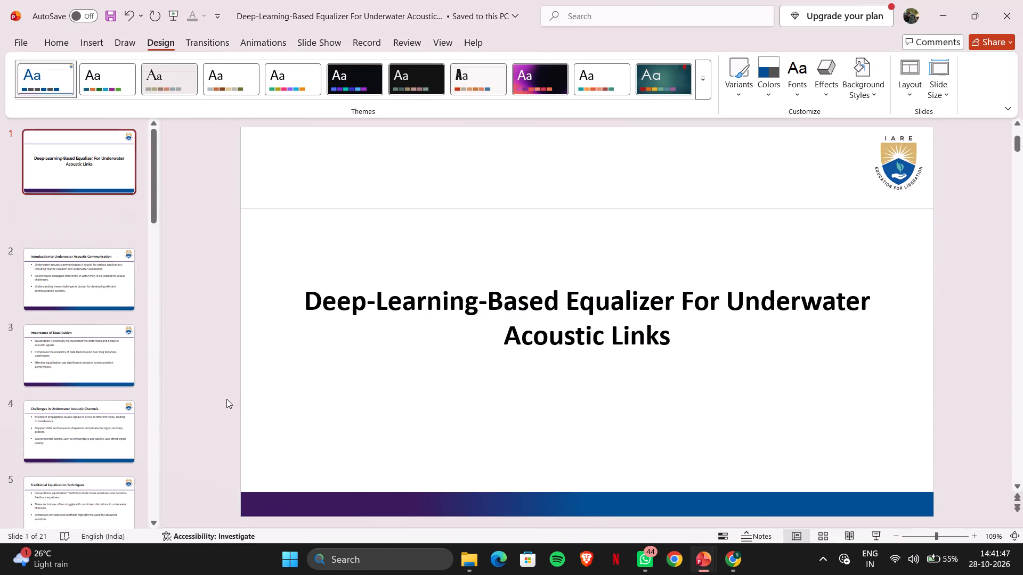
drag(88, 240, 90, 183)
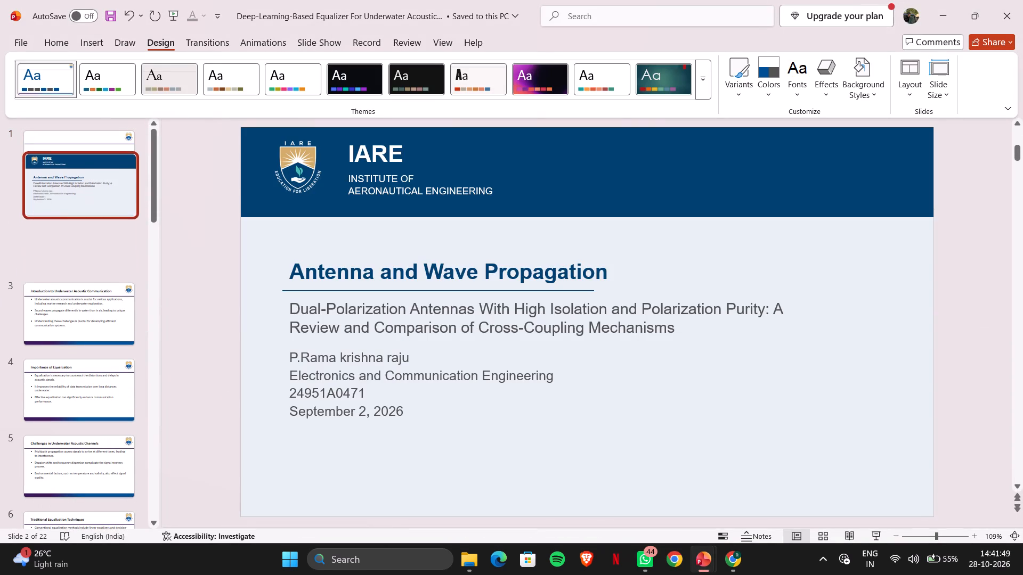
drag(90, 183, 93, 156)
Replace the subtitle under Antenna and Wave Propagation on slide 1 with the title text copied from slide 2.
click(99, 221)
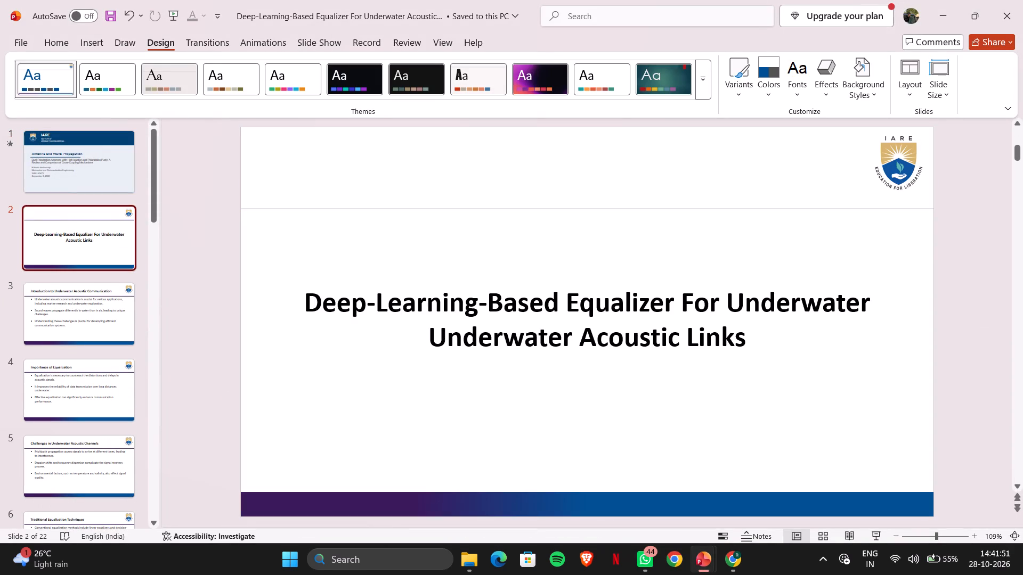
click(486, 310)
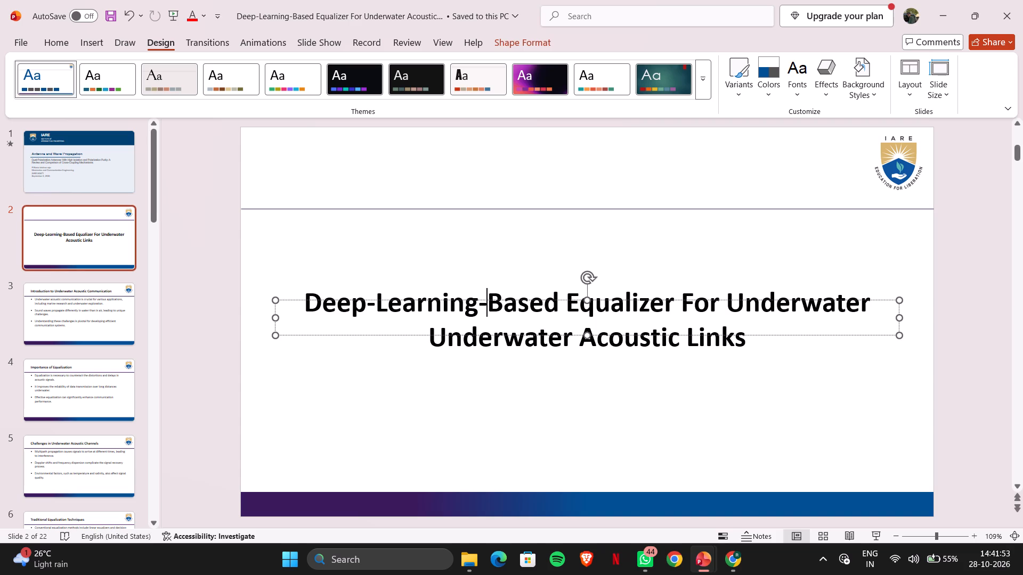
click(705, 344)
drag(744, 343, 457, 303)
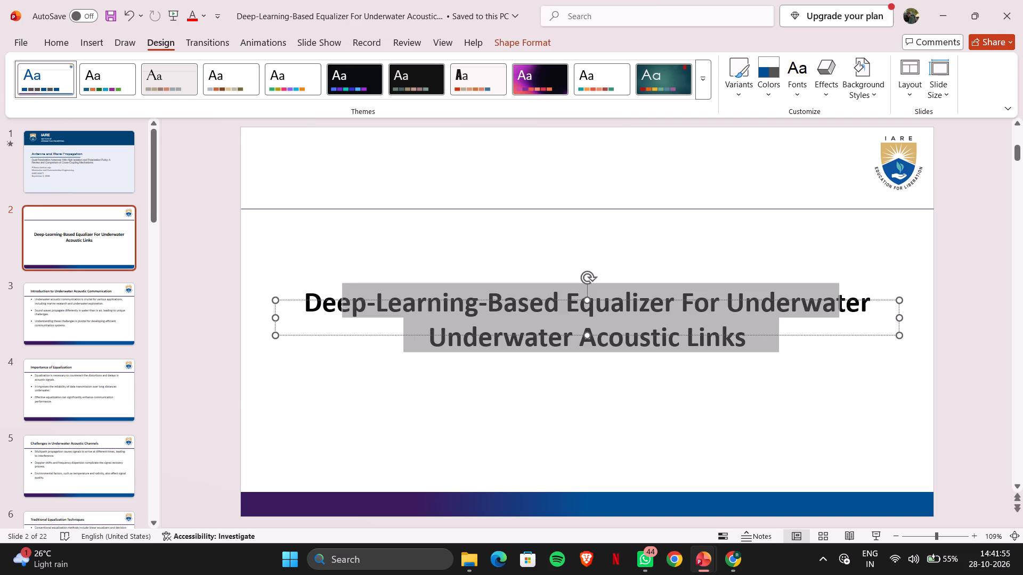
drag(457, 303, 296, 300)
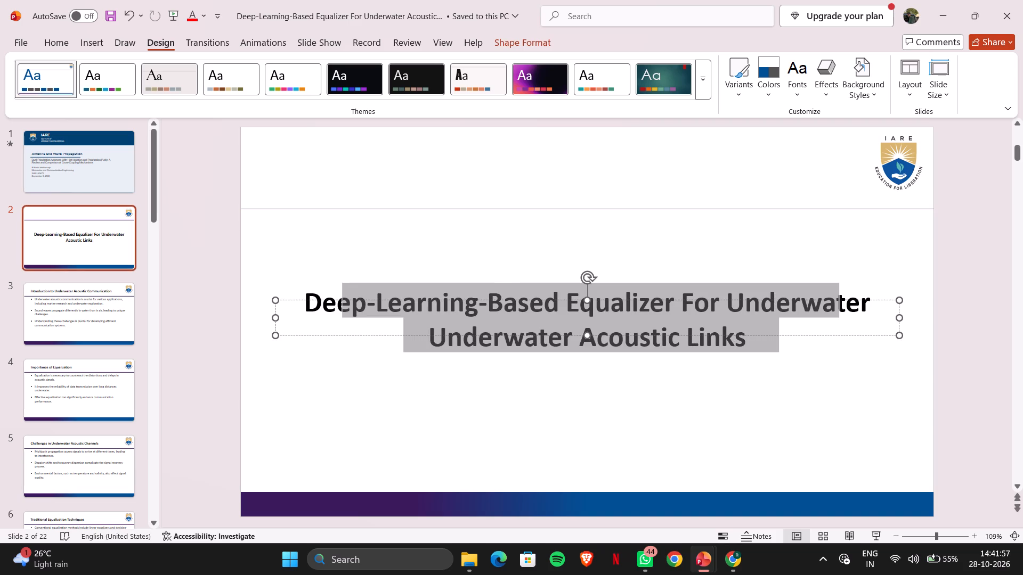
drag(296, 300, 295, 299)
click(295, 299)
click(295, 299)
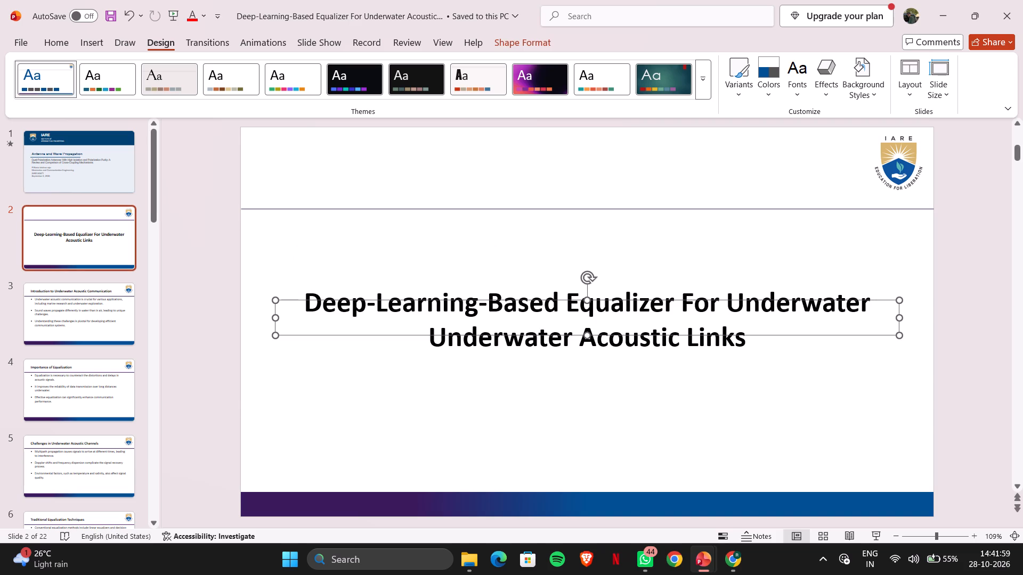
drag(305, 307, 769, 355)
key(ctrl+c)
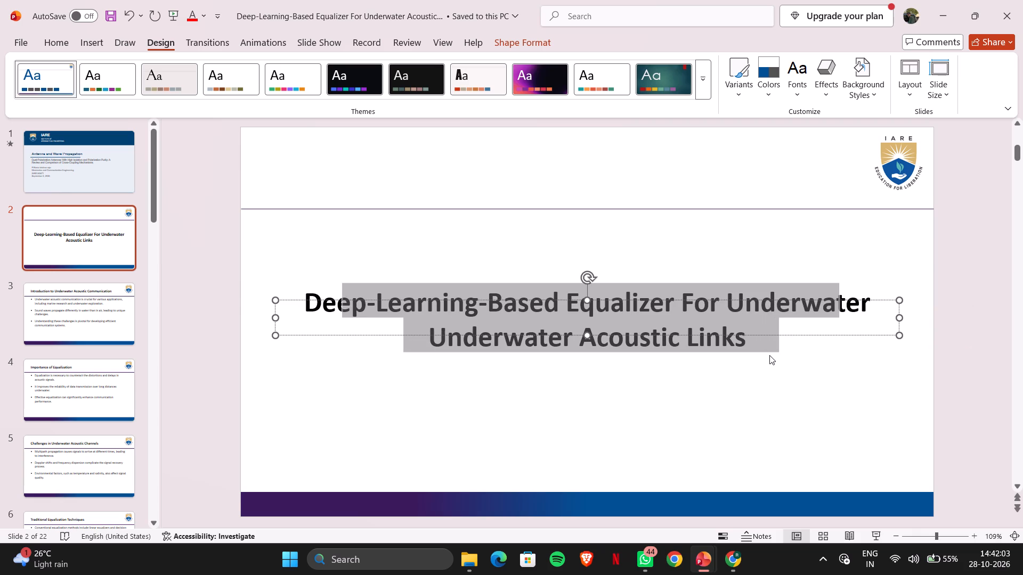
key(ctrl+c)
click(46, 155)
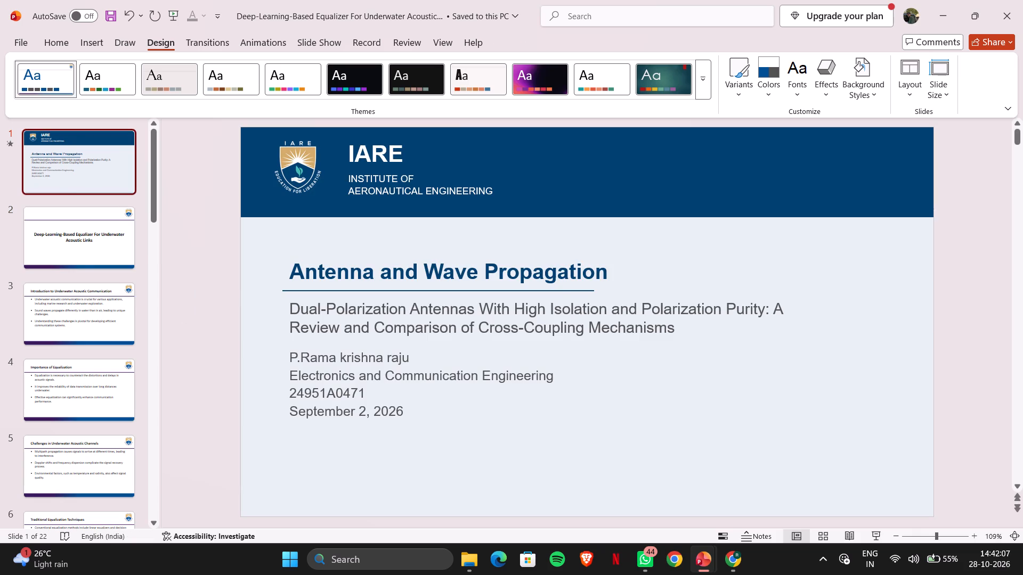
click(676, 327)
drag(676, 327, 306, 274)
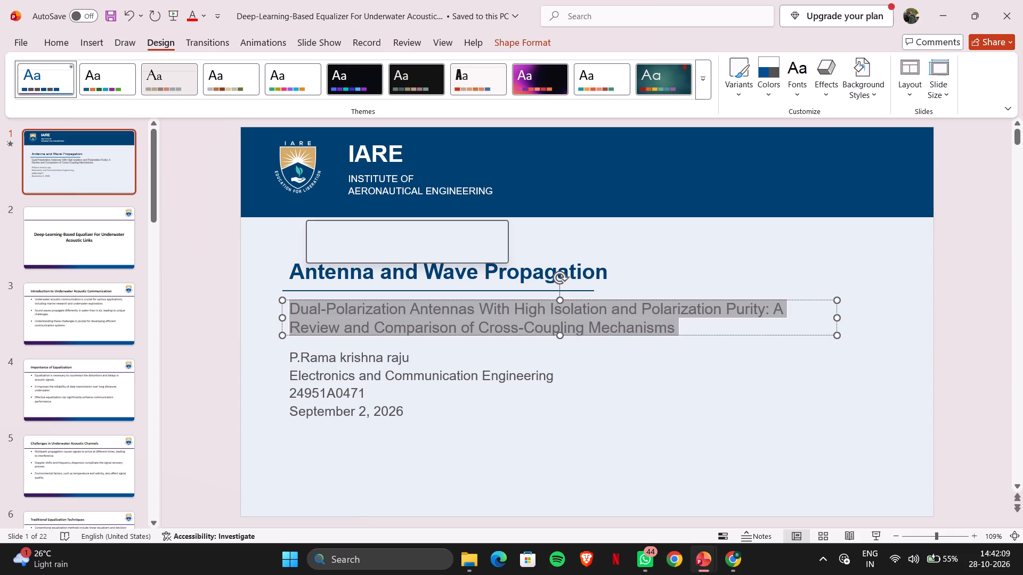
key(ctrl+v)
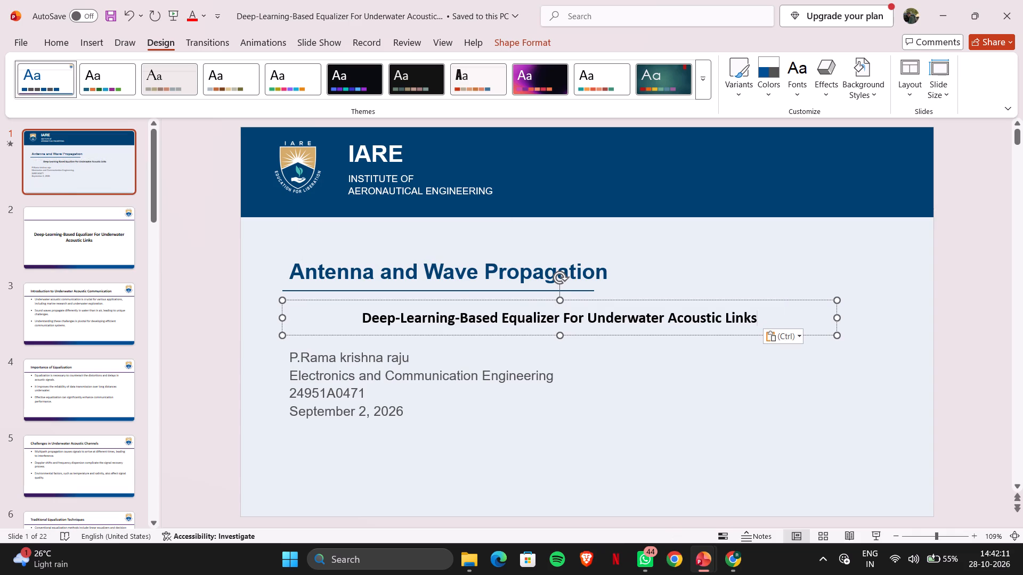
Left-align the Deep-Learning-Based Equalizer For Underwater Acoustic Links subtitle on the IARE title slide.
click(364, 314)
key(BackSpace)
key(BackSpace)
key(BackSpace)
click(52, 43)
click(394, 89)
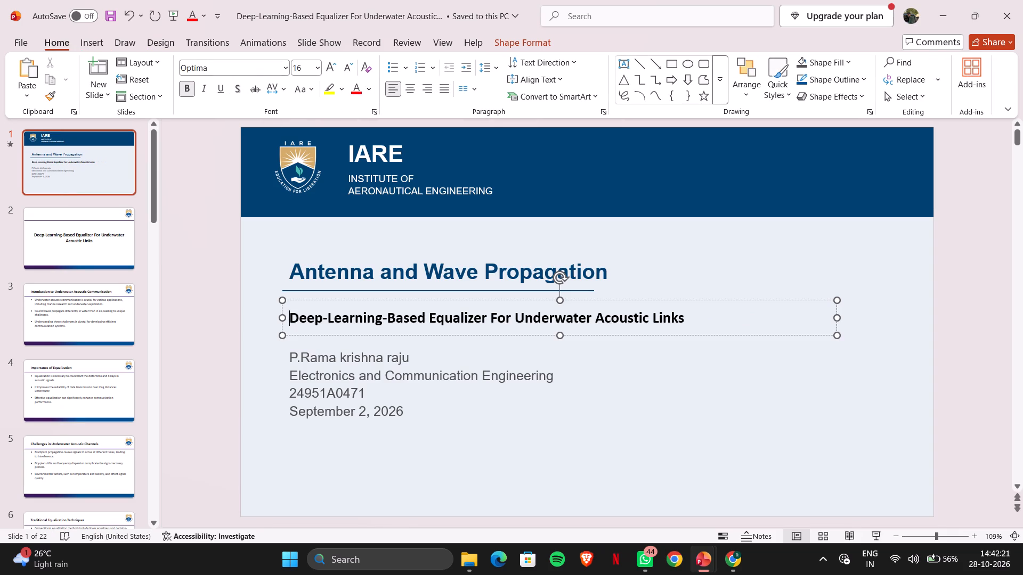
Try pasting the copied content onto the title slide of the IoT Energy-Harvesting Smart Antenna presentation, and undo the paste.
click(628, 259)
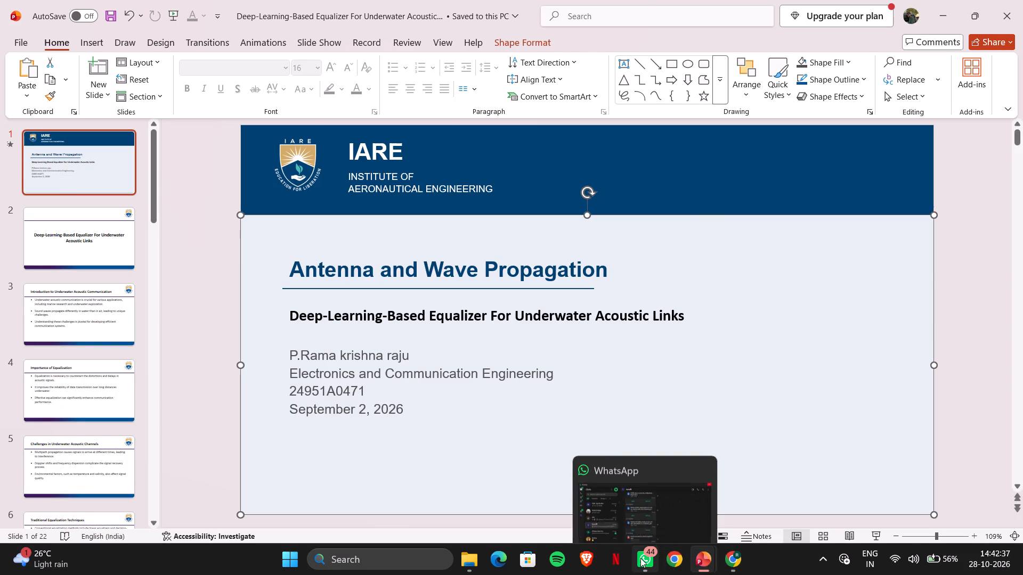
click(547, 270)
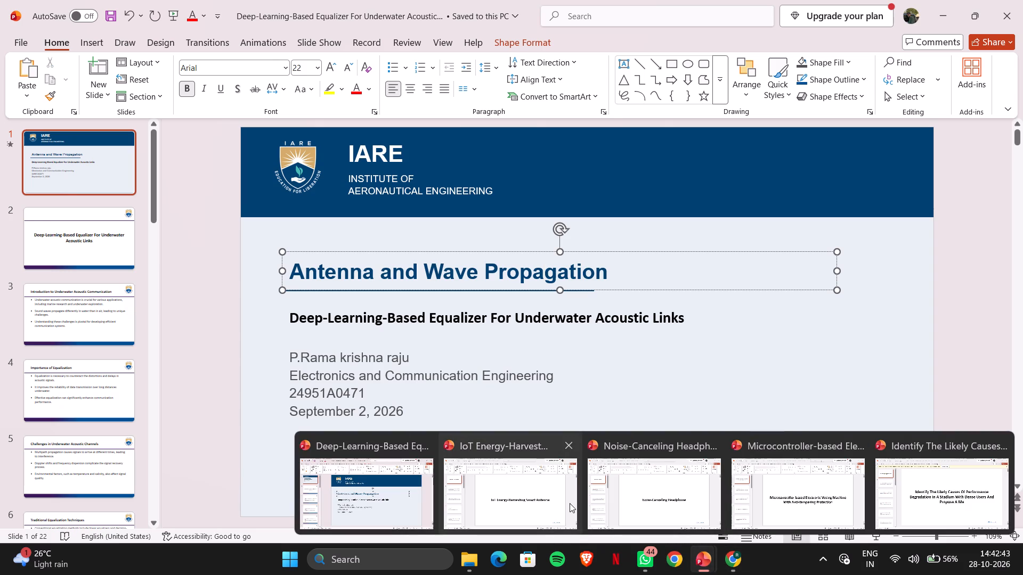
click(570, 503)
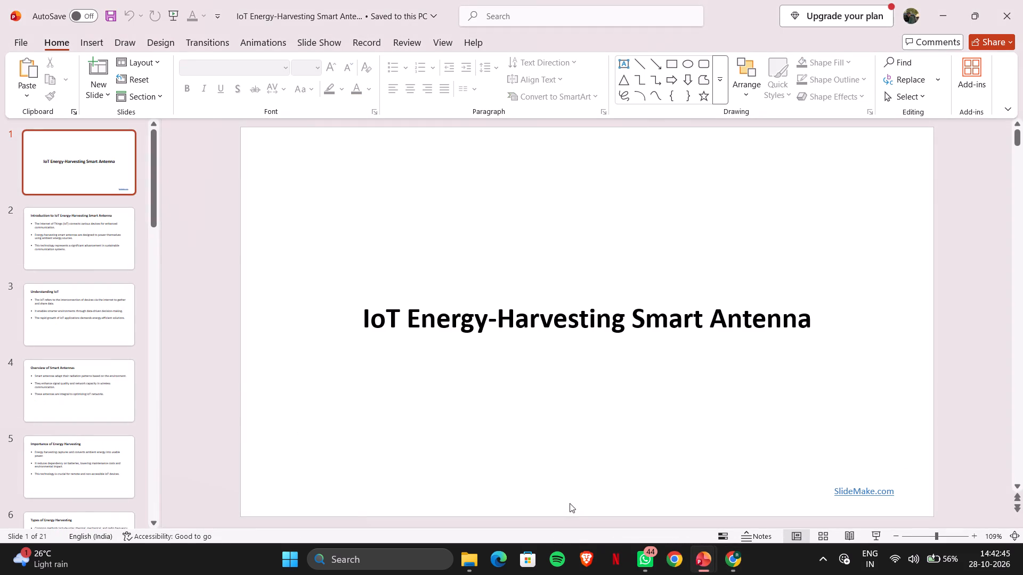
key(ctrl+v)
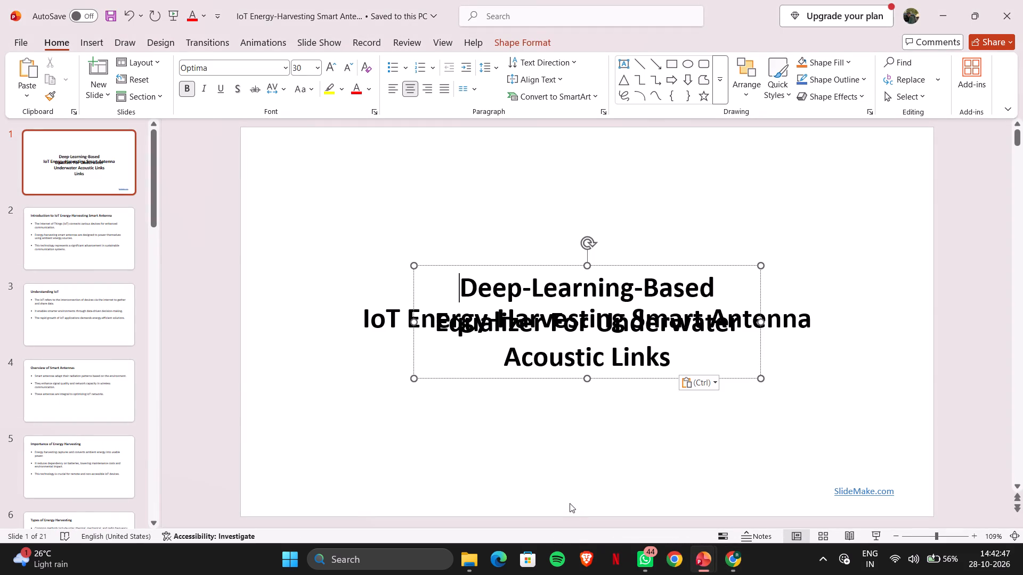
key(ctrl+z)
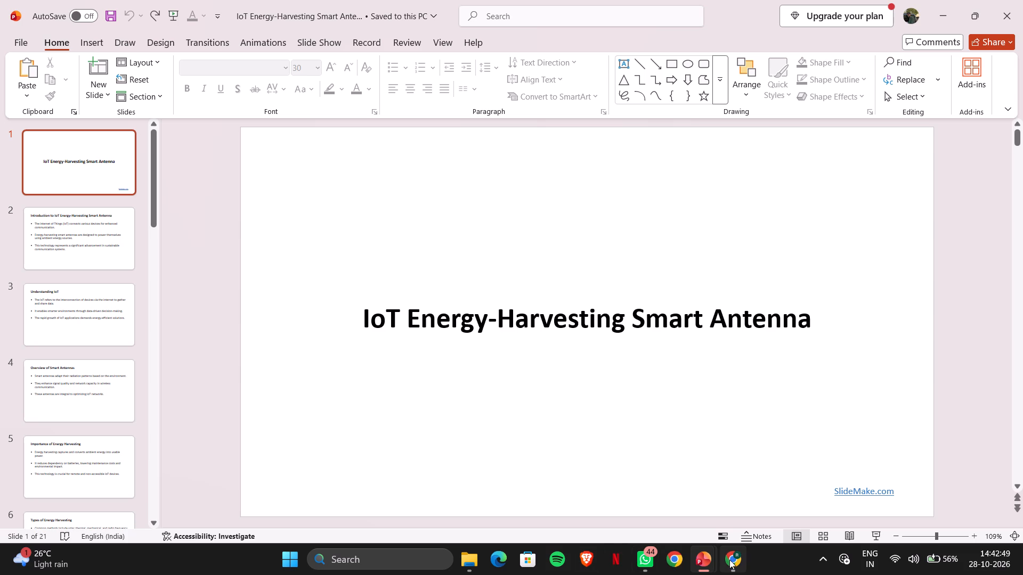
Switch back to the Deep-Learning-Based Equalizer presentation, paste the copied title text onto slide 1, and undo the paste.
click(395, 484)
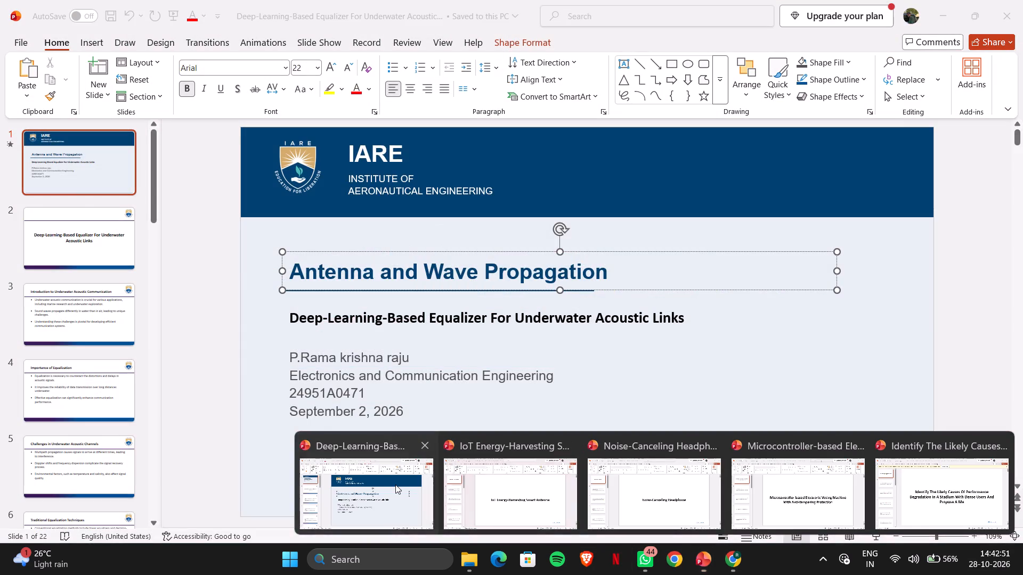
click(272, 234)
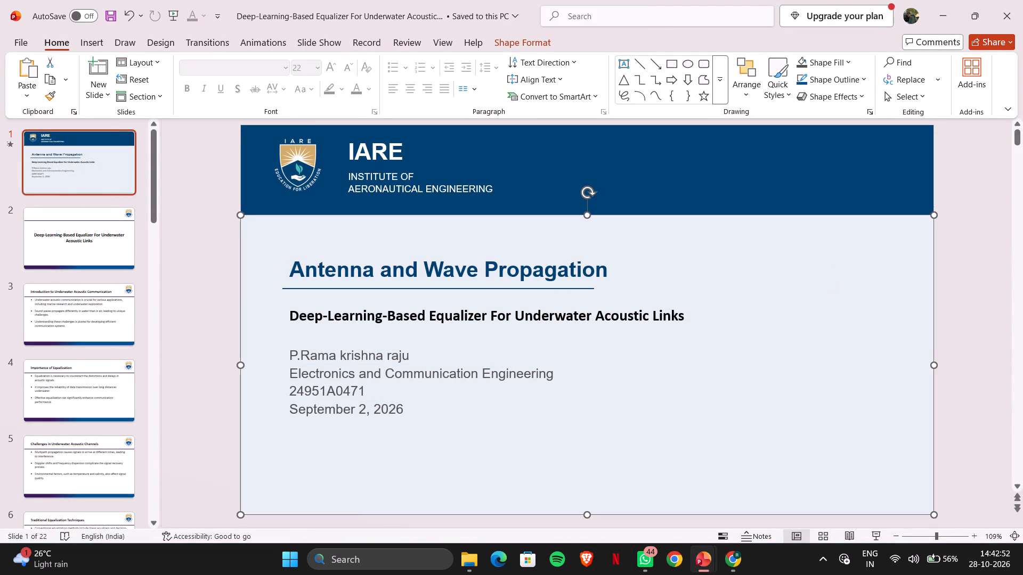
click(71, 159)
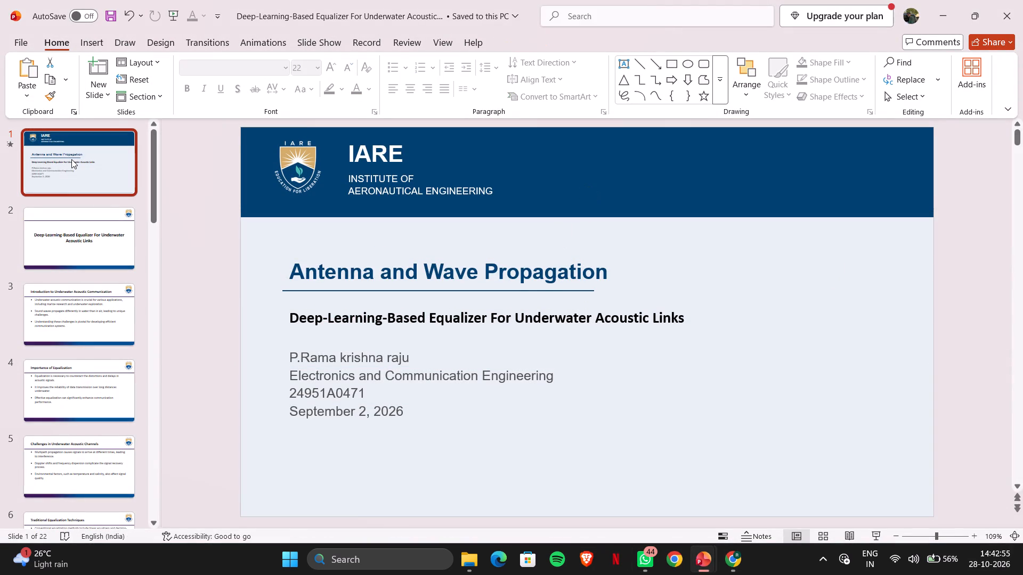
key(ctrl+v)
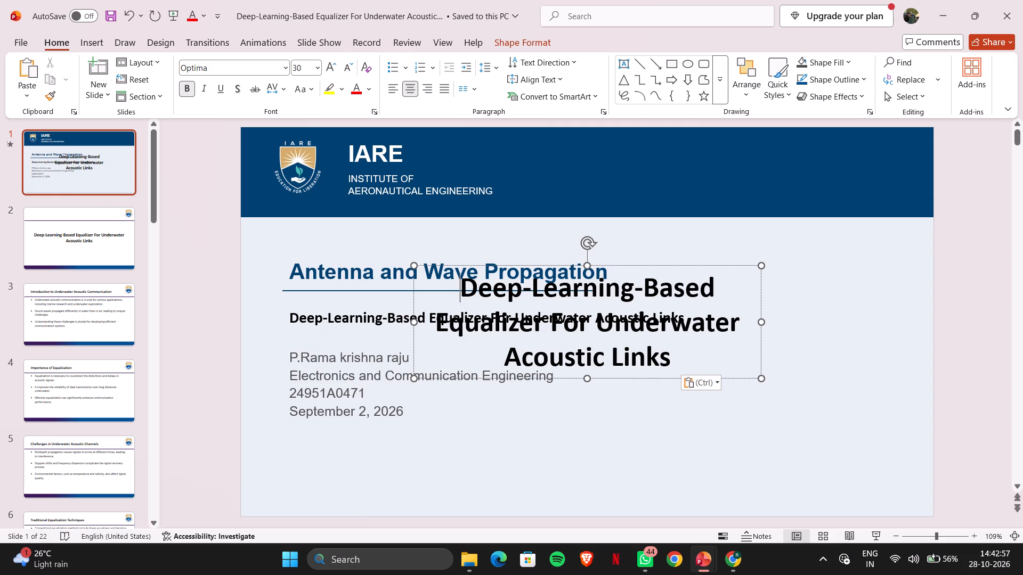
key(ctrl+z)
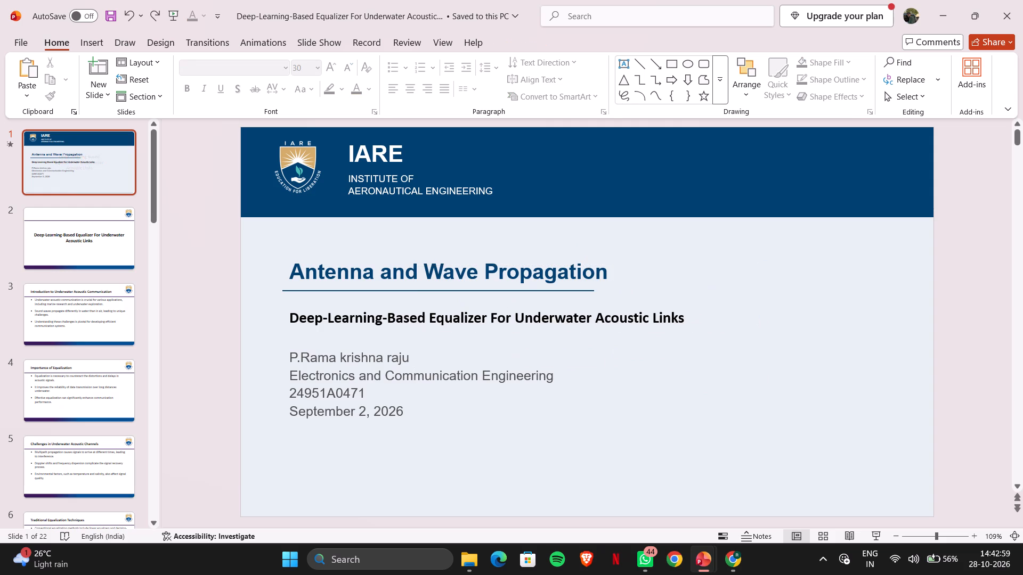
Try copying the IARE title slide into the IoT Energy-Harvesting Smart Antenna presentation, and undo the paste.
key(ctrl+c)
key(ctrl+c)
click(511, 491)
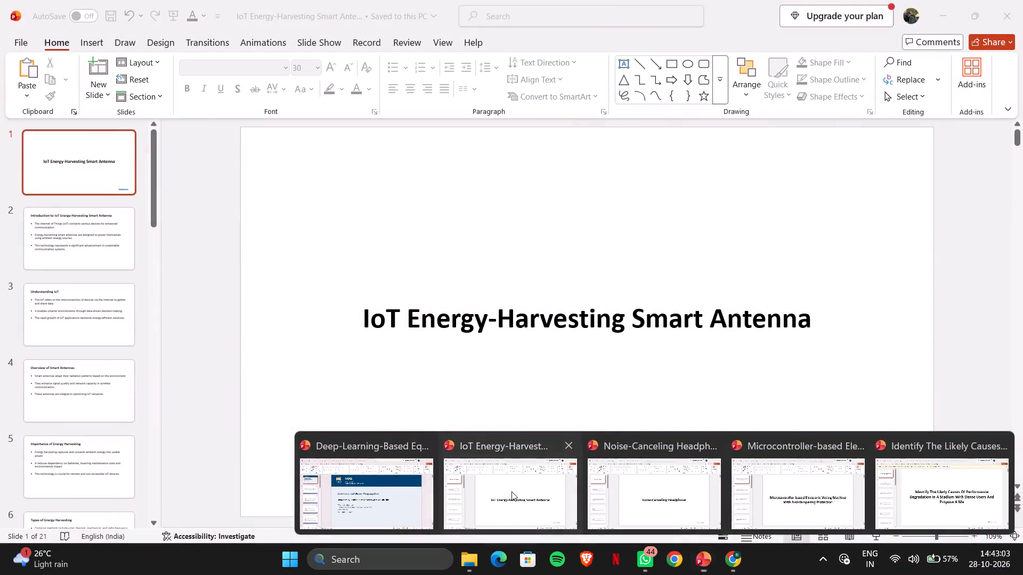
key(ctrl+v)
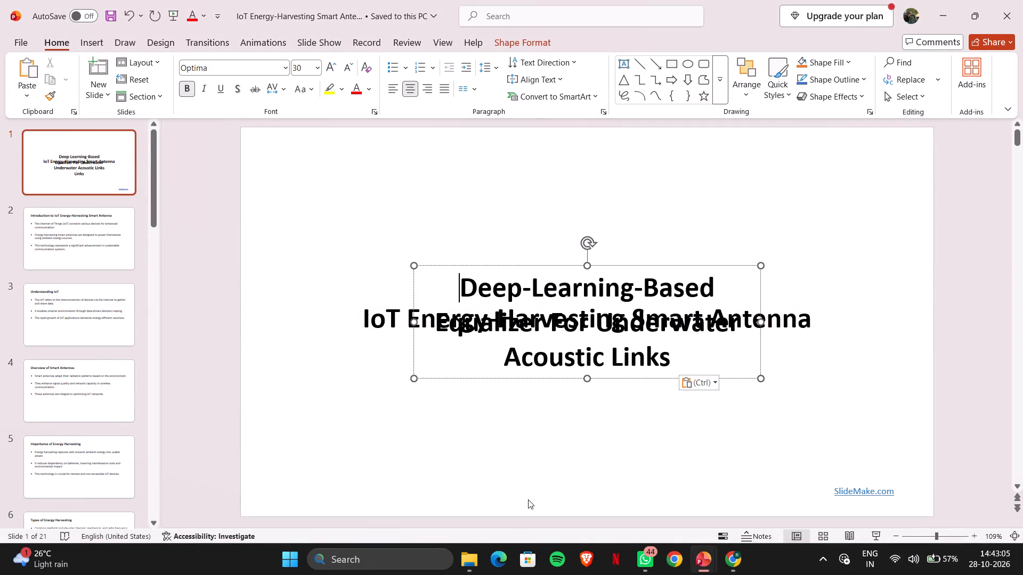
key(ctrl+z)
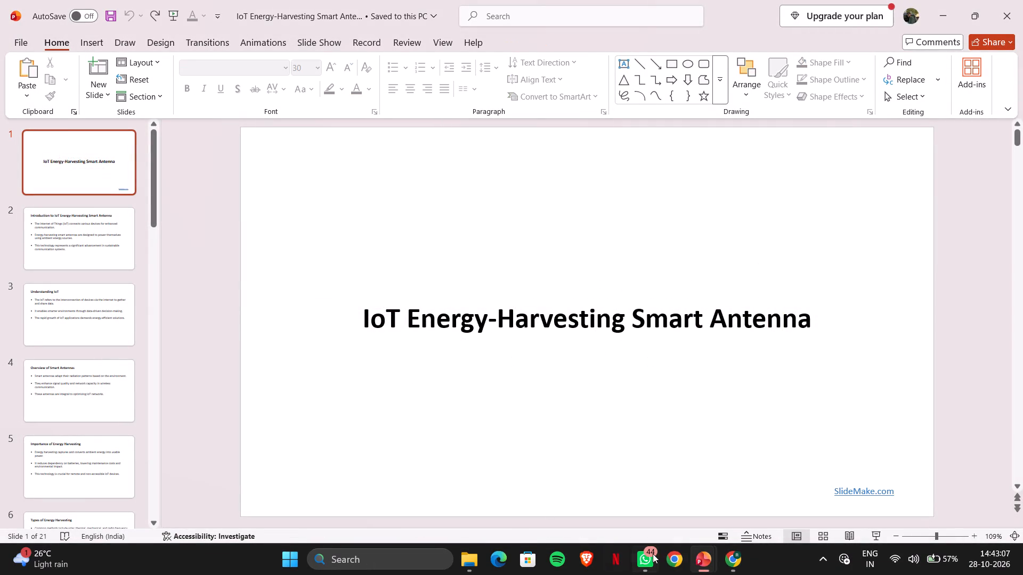
Copy the IARE title slide from the Deep-Learning-Based Equalizer presentation and paste it after slide 1 of the IoT Energy-Harvesting Smart Antenna presentation.
click(375, 494)
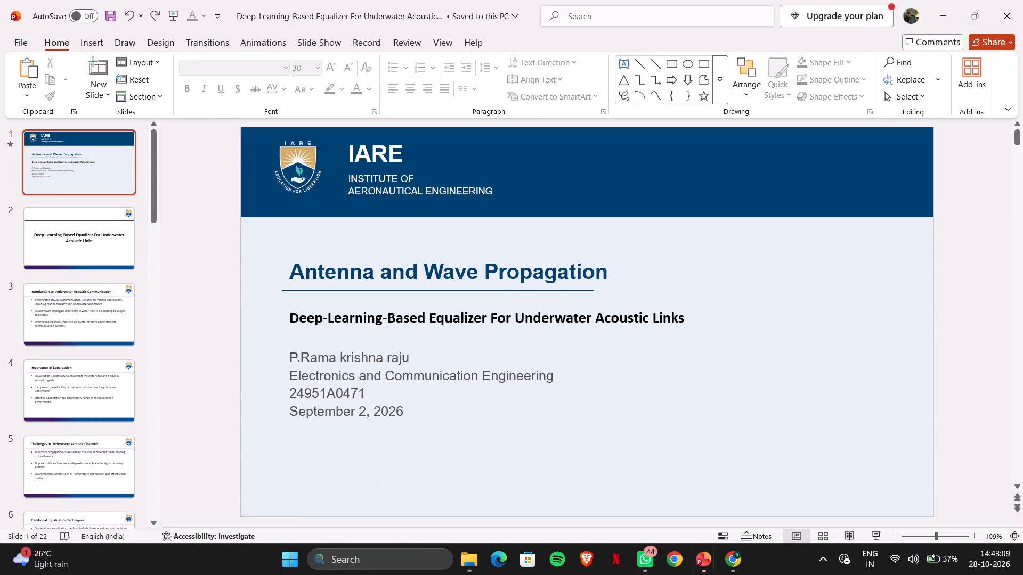
click(104, 171)
click(104, 171)
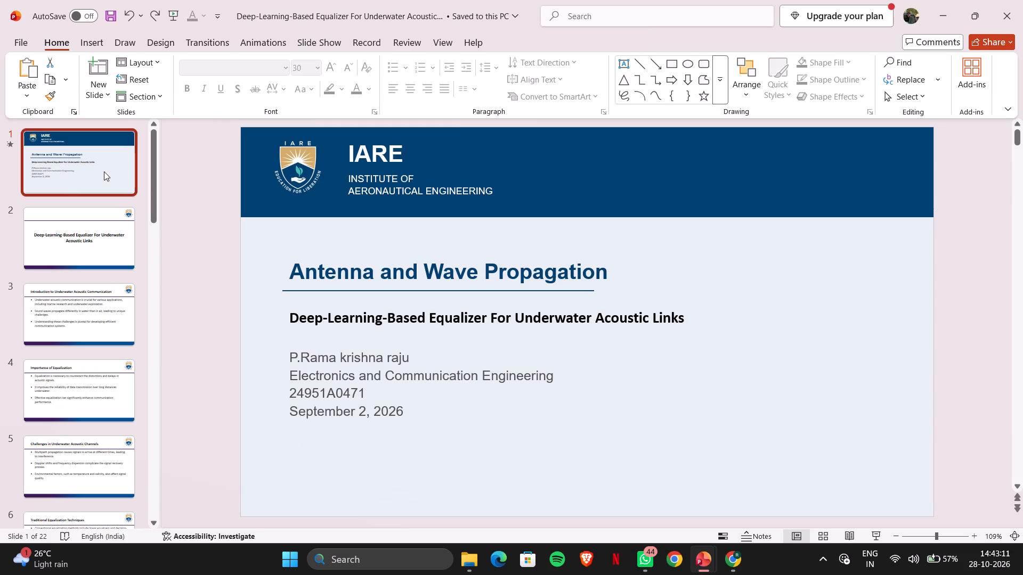
key(ctrl+c)
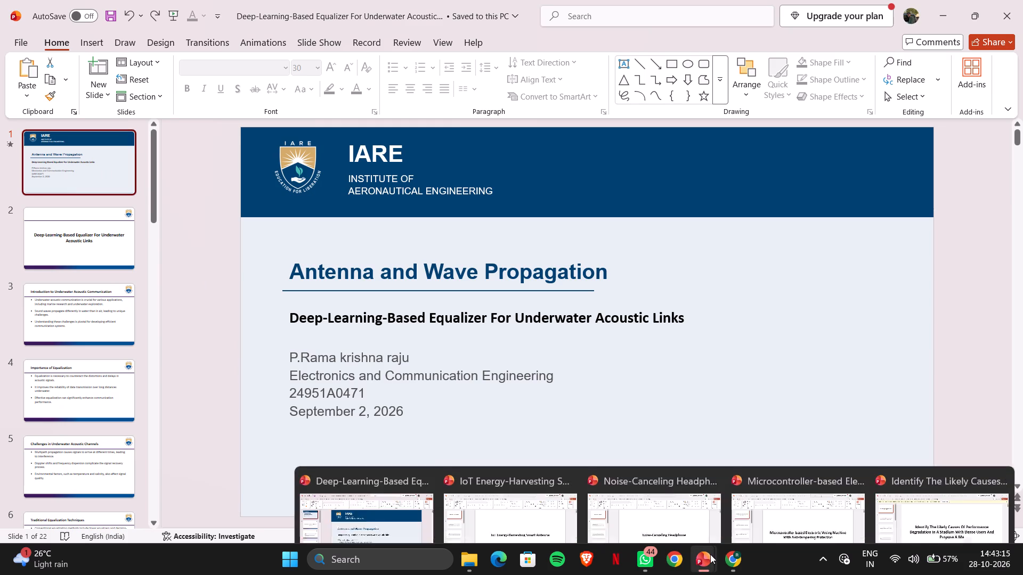
click(526, 488)
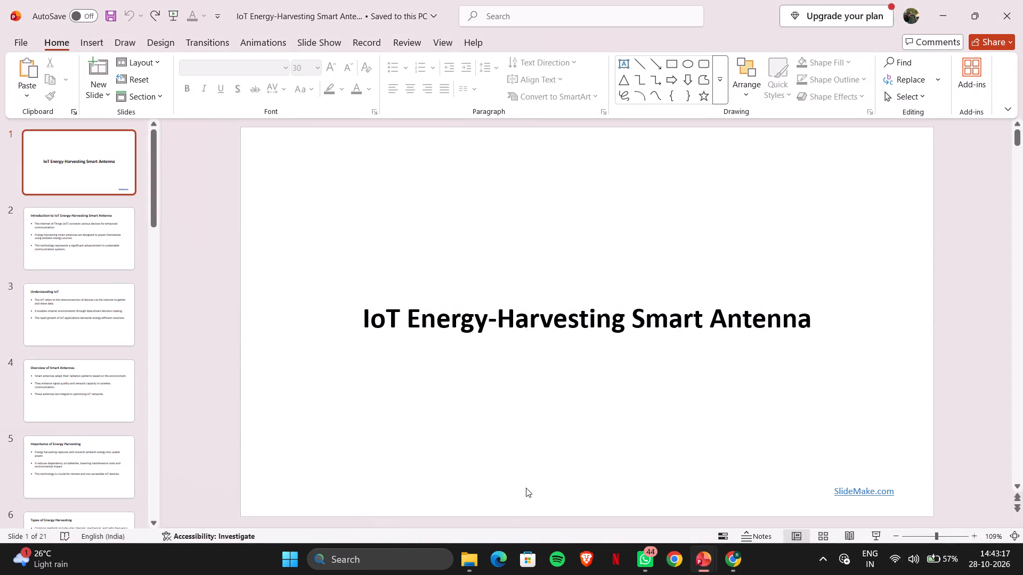
key(ctrl+v)
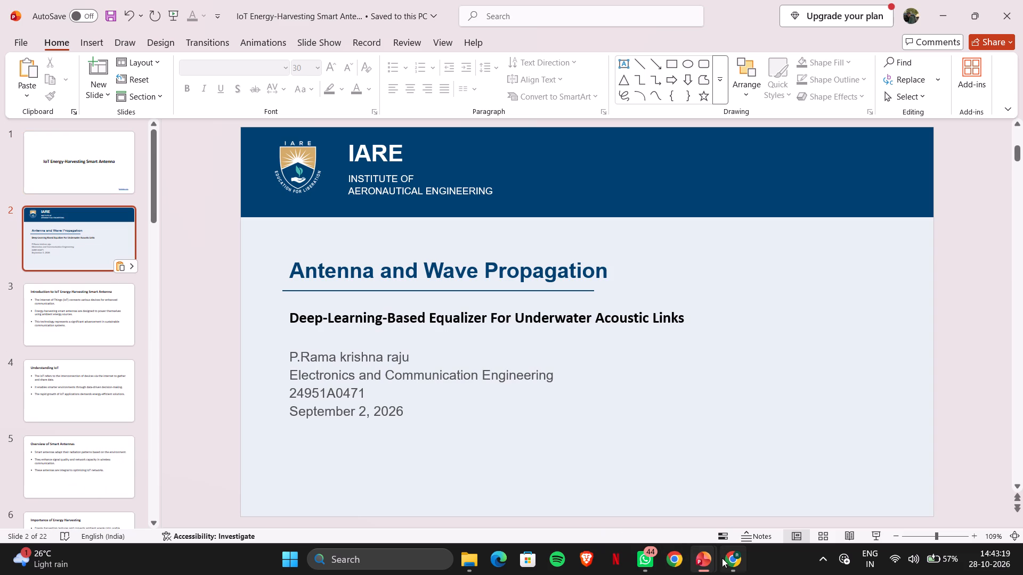
Paste the IARE title slide after slide 1 in the Noise-Canceling Headphone and Microcontroller-based Electronic Voting Machine presentations.
click(664, 485)
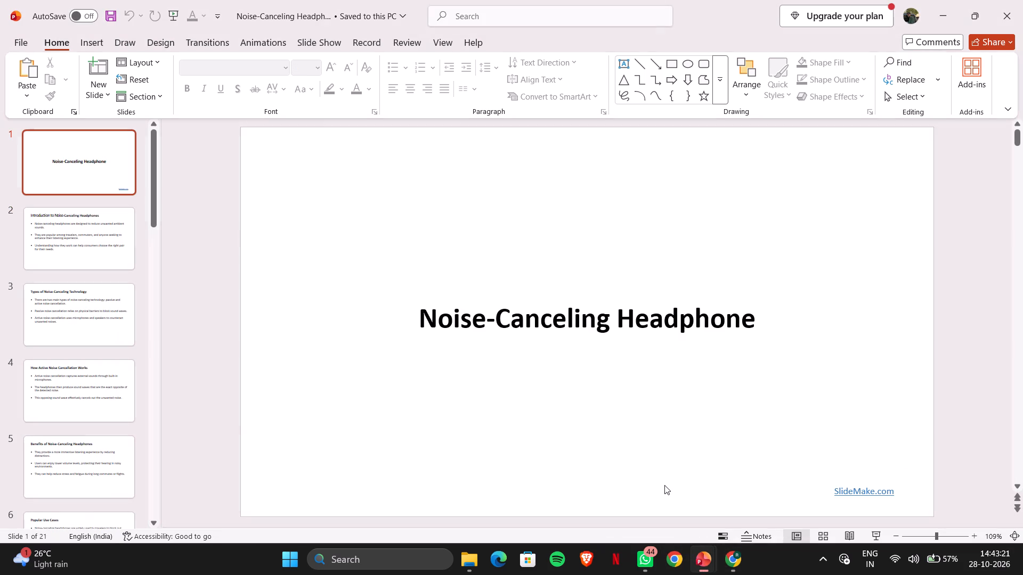
key(ctrl+v)
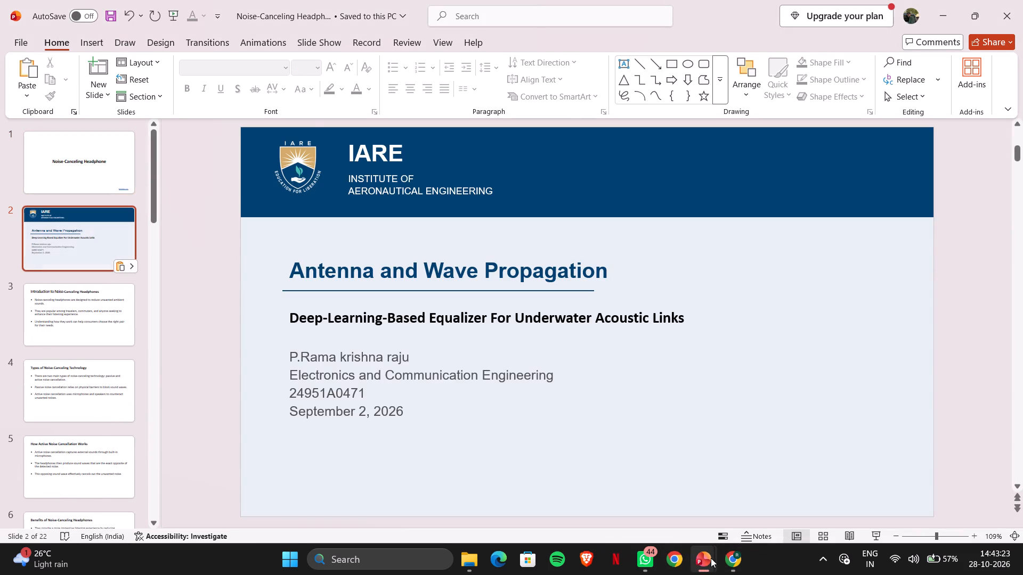
click(785, 496)
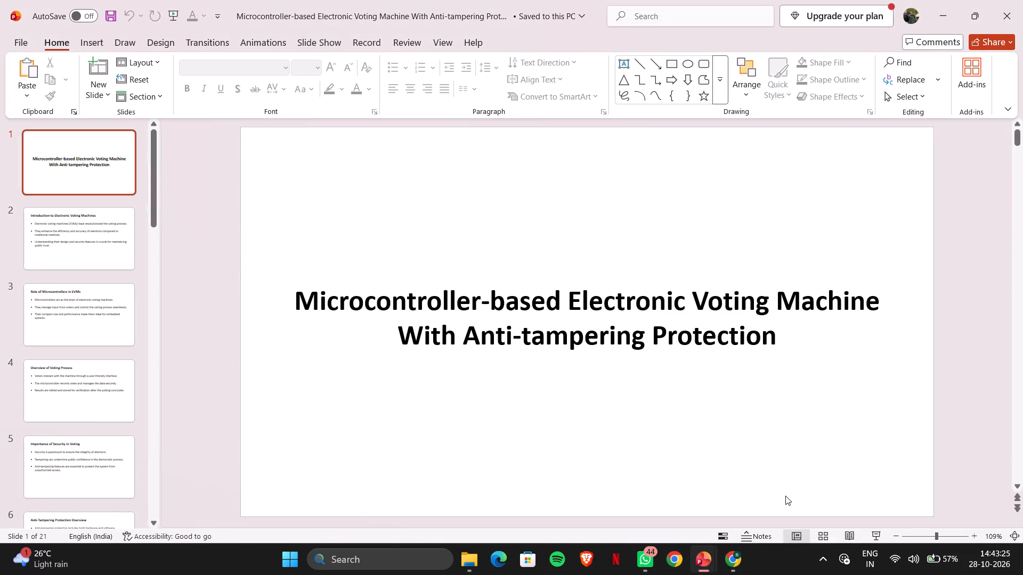
key(ctrl+v)
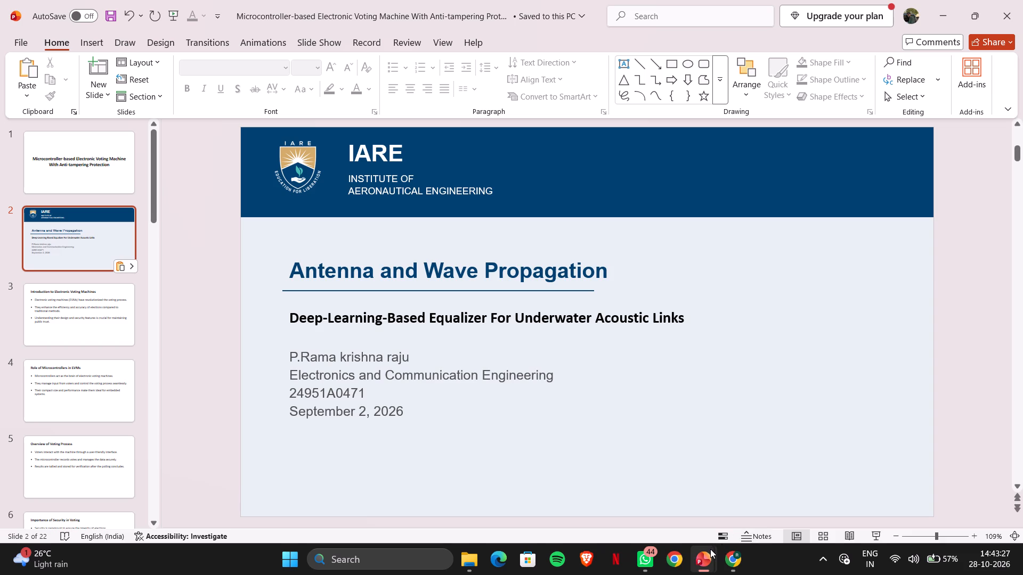
Enable editing in the stadium performance degradation presentation, paste the IARE title slide, and move it to the first position.
click(906, 488)
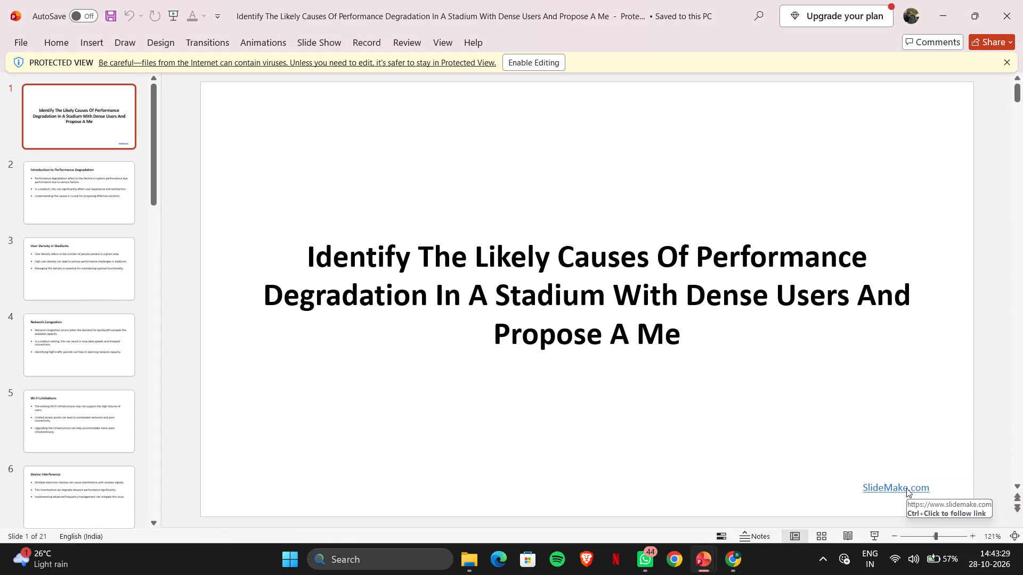
key(ctrl+v)
click(531, 60)
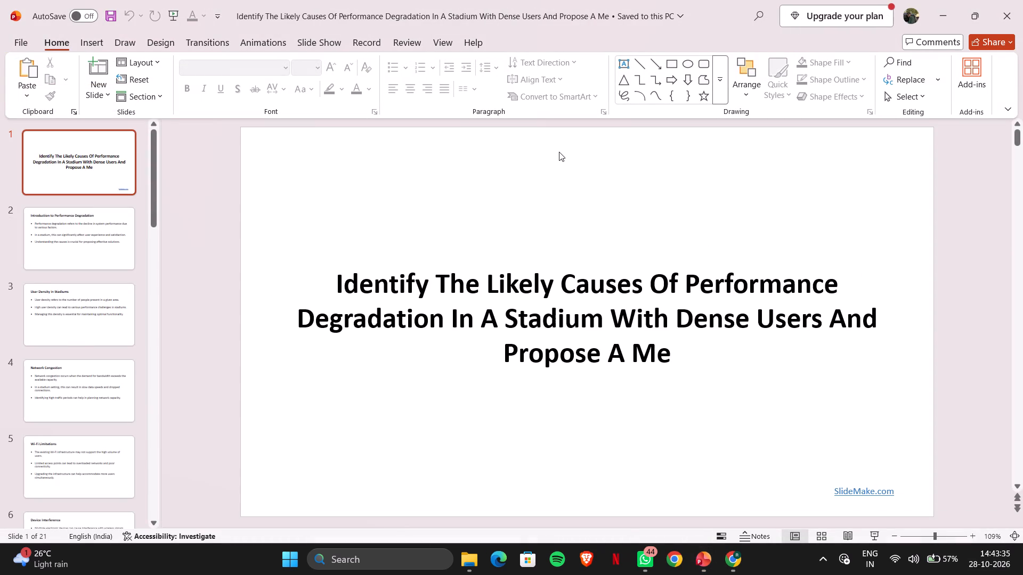
key(ctrl+v)
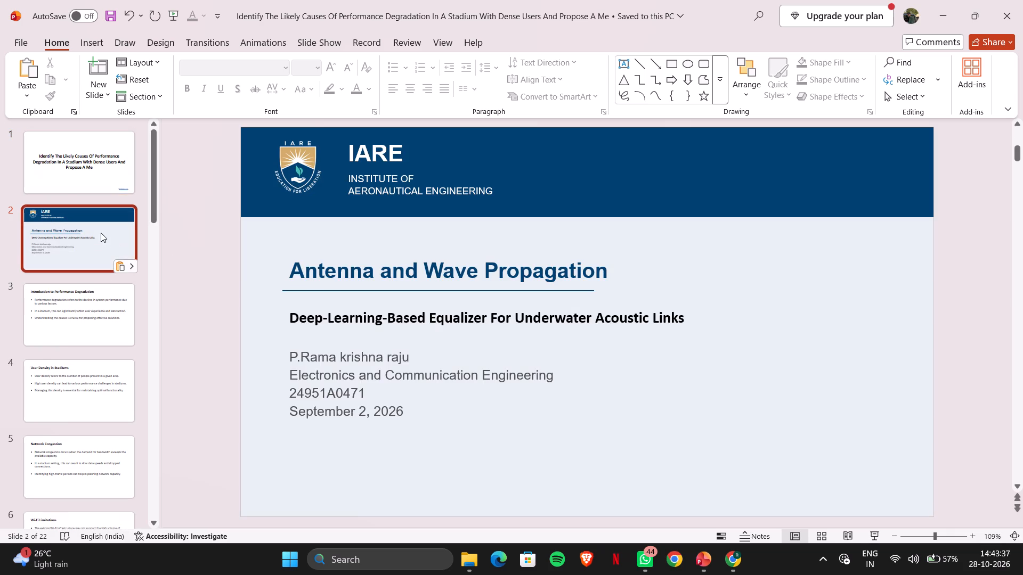
drag(101, 233, 98, 154)
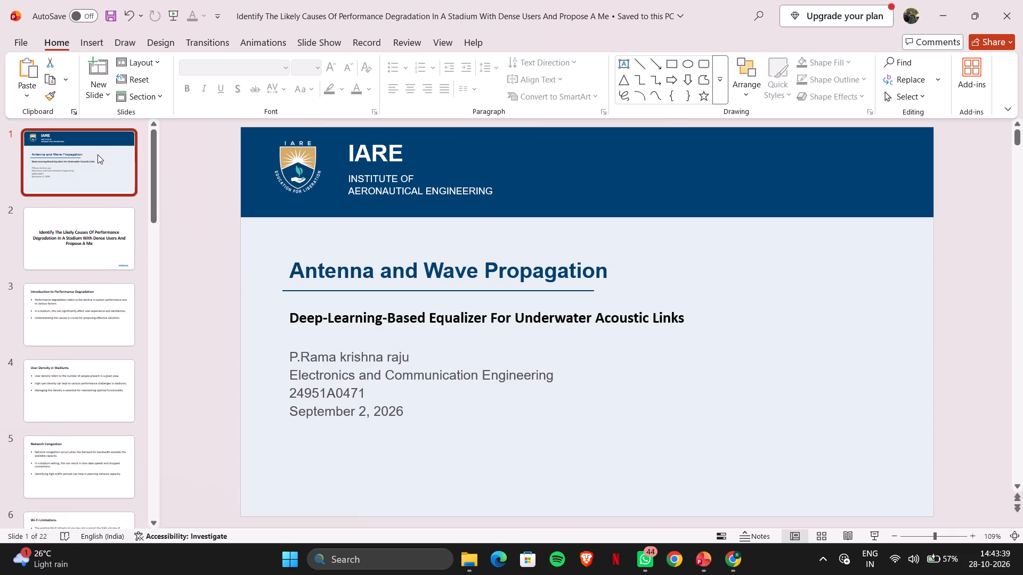
Replace the subtitle under Antenna and Wave Propagation on slide 1 with the stadium performance degradation title copied from slide 2.
click(79, 239)
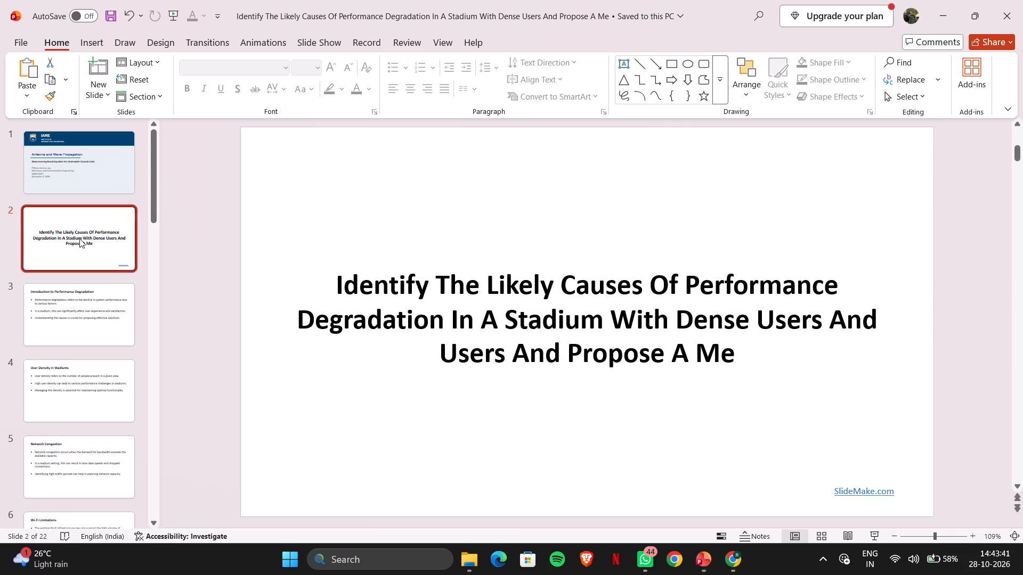
click(867, 486)
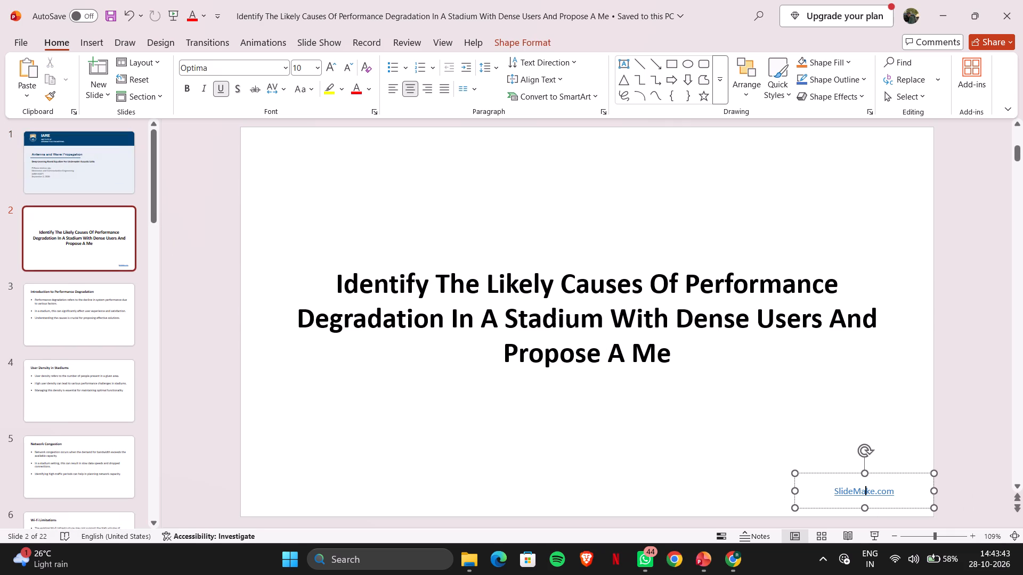
click(673, 348)
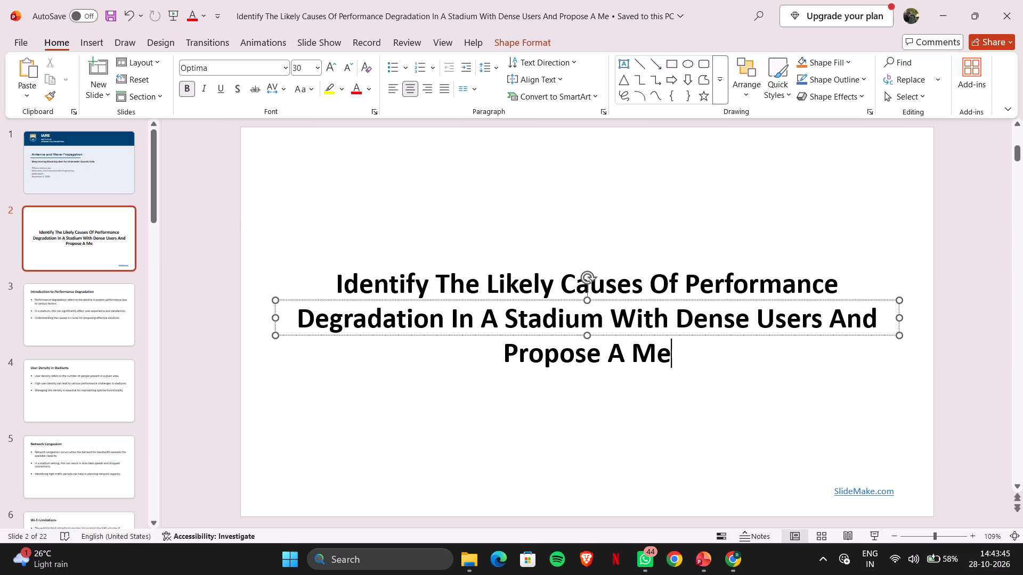
drag(672, 354, 385, 295)
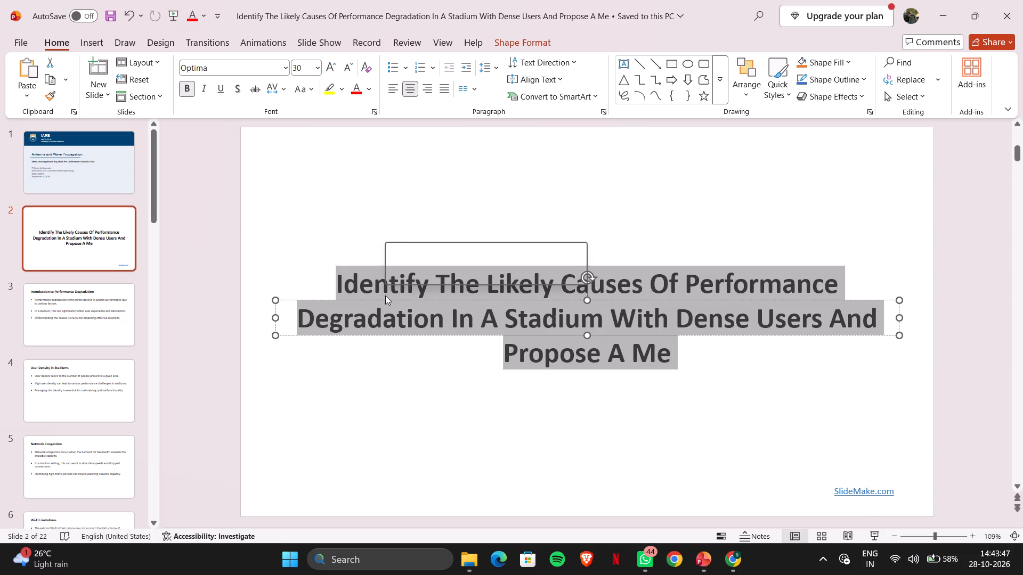
key(ctrl+c)
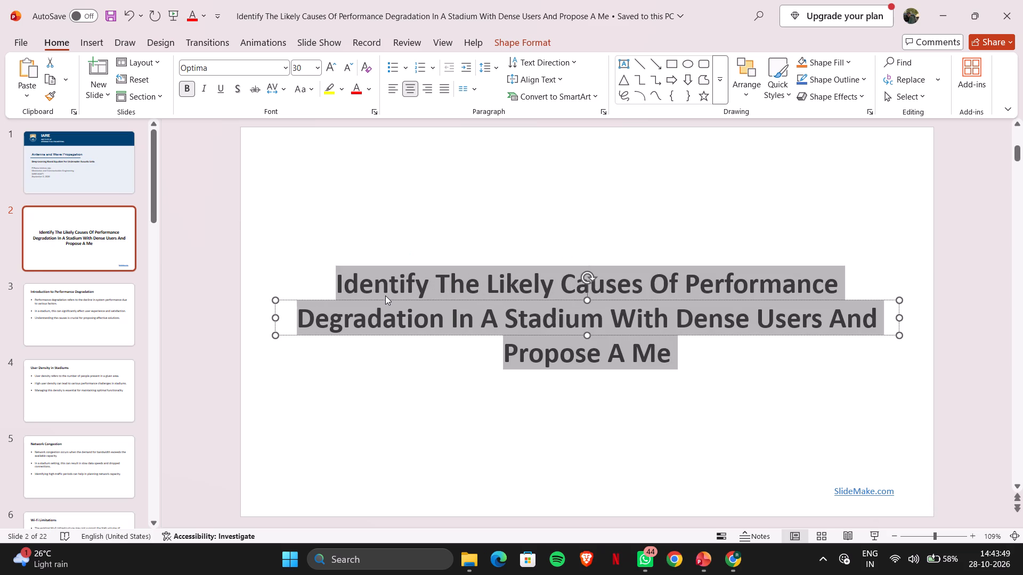
key(ctrl+c)
click(74, 190)
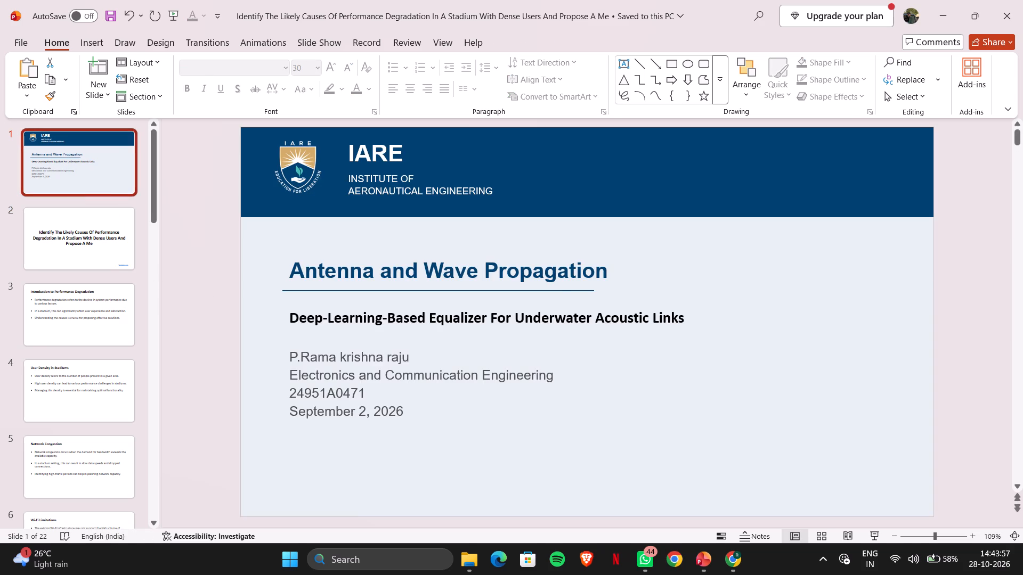
click(362, 316)
drag(692, 314, 420, 332)
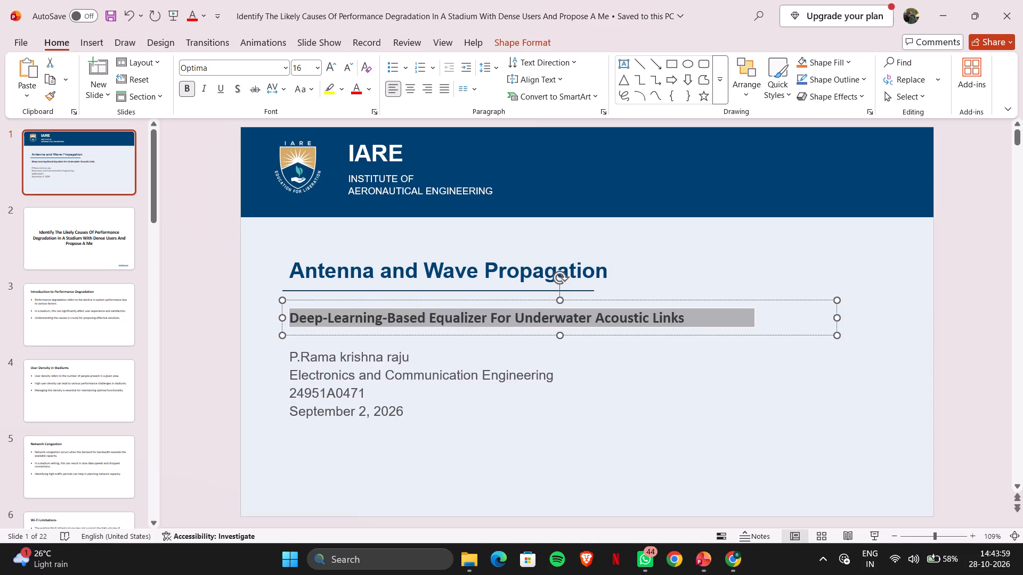
drag(420, 332, 338, 335)
key(ctrl+v)
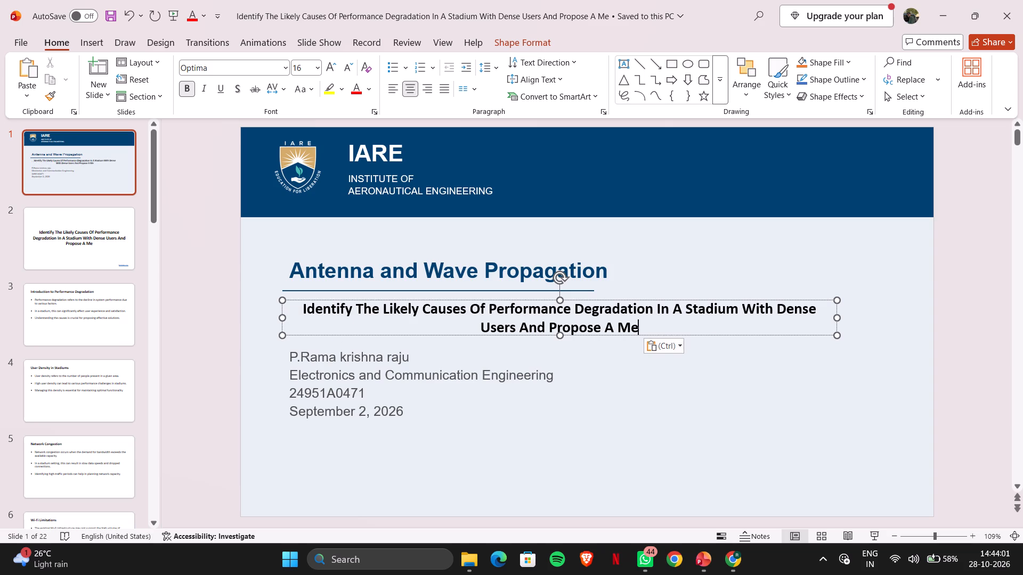
Left-align the stadium performance degradation subtitle on the IARE title slide.
click(394, 86)
click(627, 387)
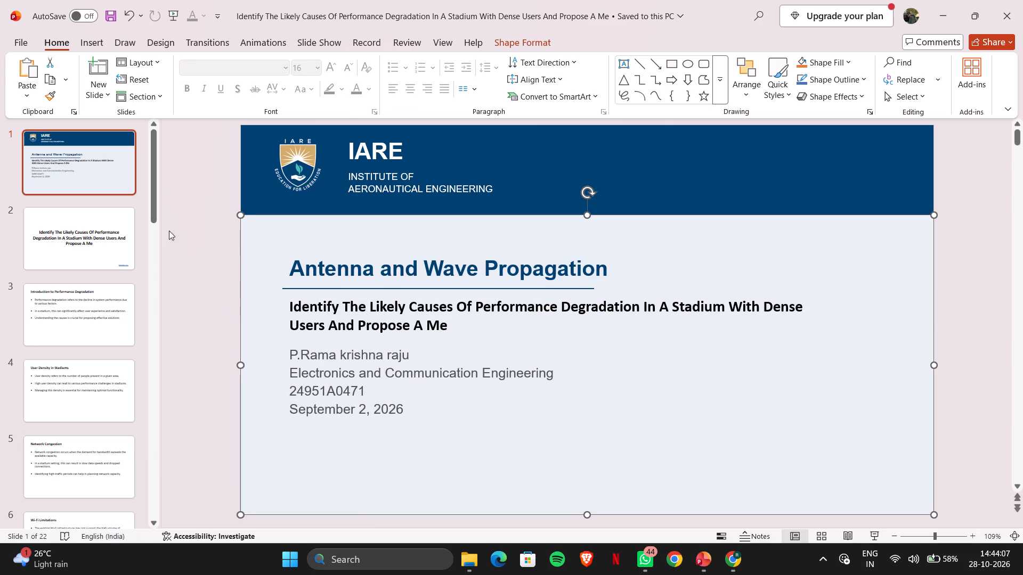
Delete the original plain title slide, slide 2, from the stadium performance degradation presentation.
click(88, 248)
key(Delete)
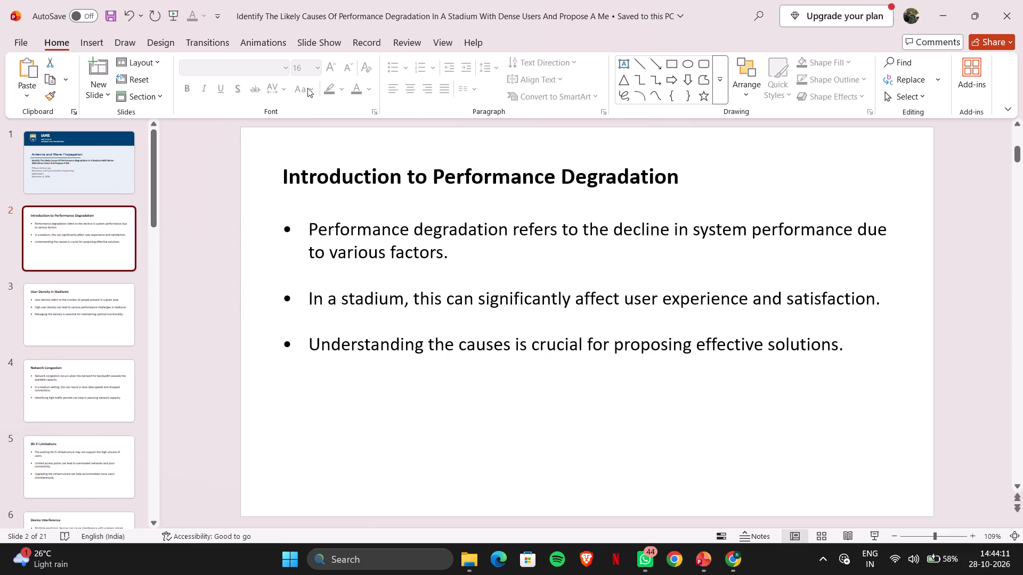
Apply the theme from the Critical_Connections_Graph_Algorithm file in the rama folder to the stadium presentation and save it.
click(99, 39)
click(200, 42)
click(253, 42)
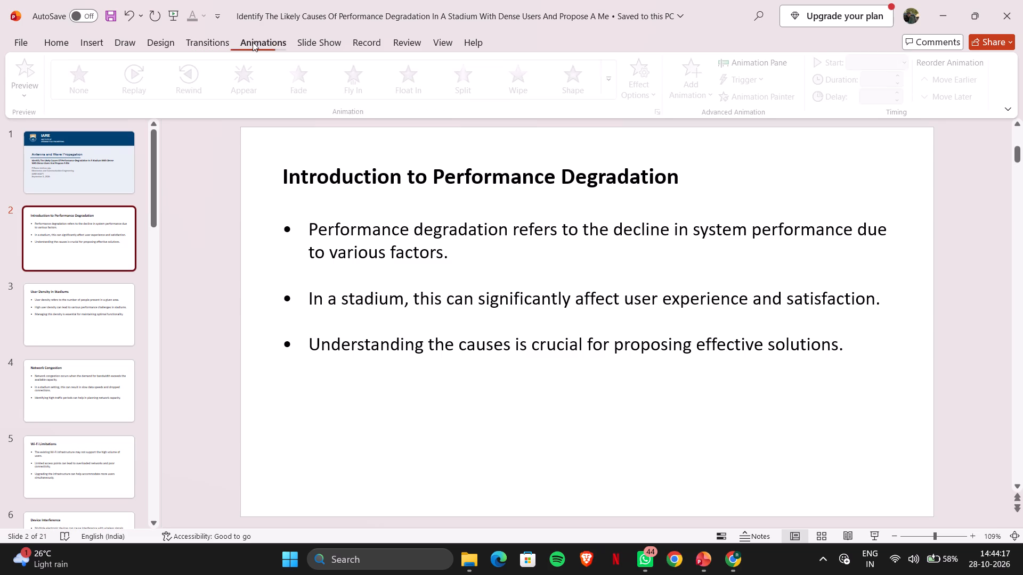
click(160, 40)
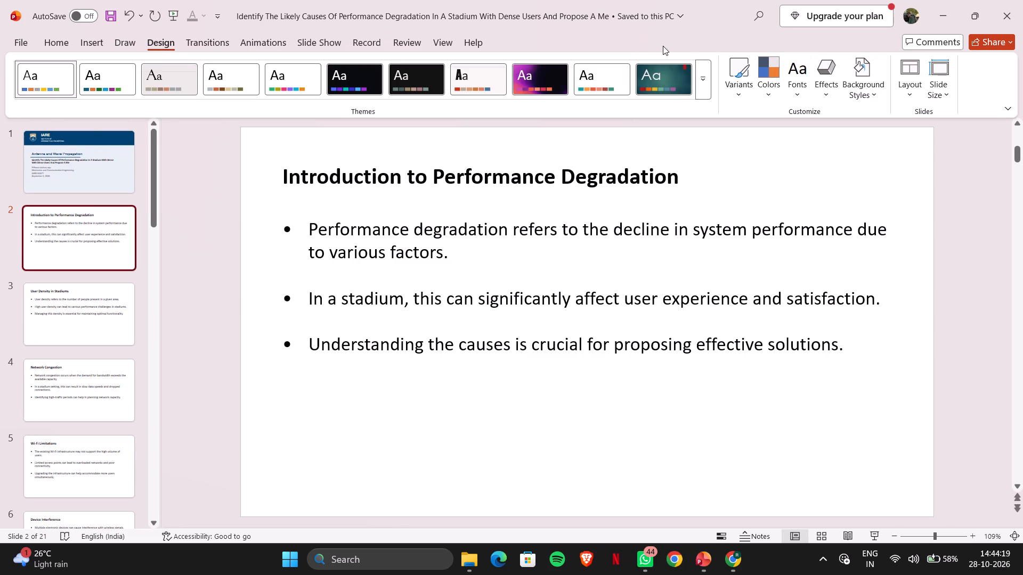
click(709, 86)
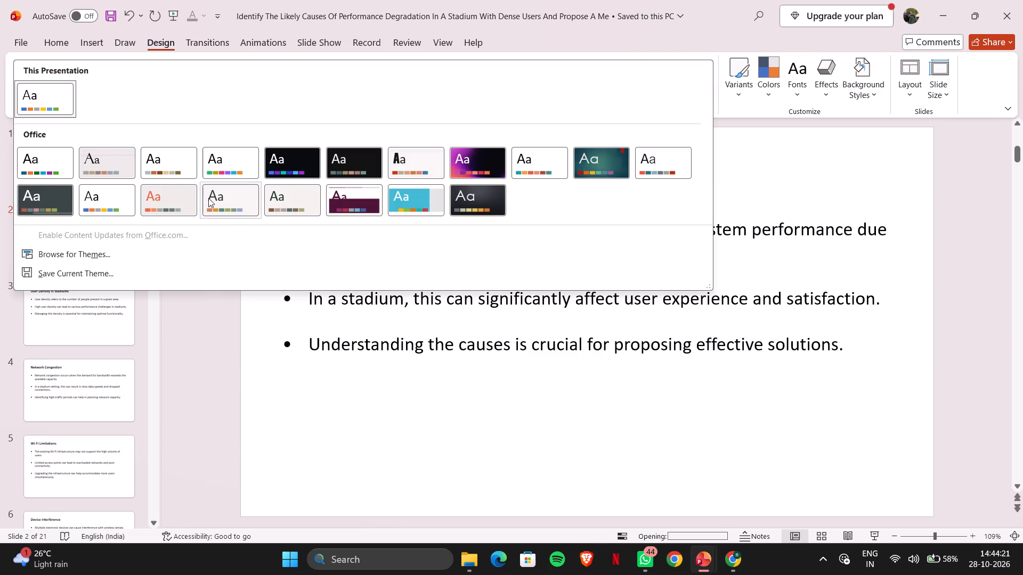
click(78, 254)
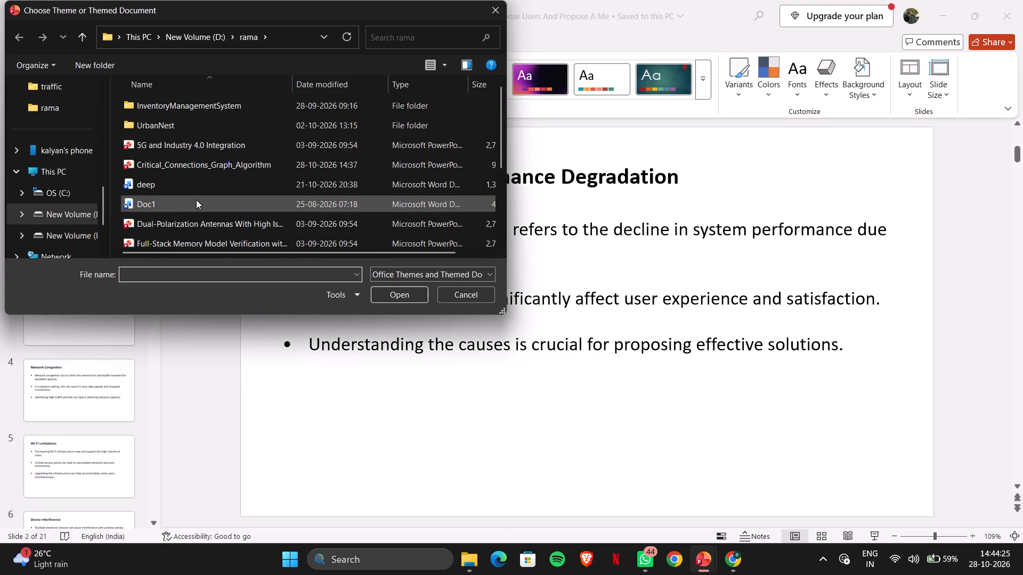
click(193, 164)
click(392, 295)
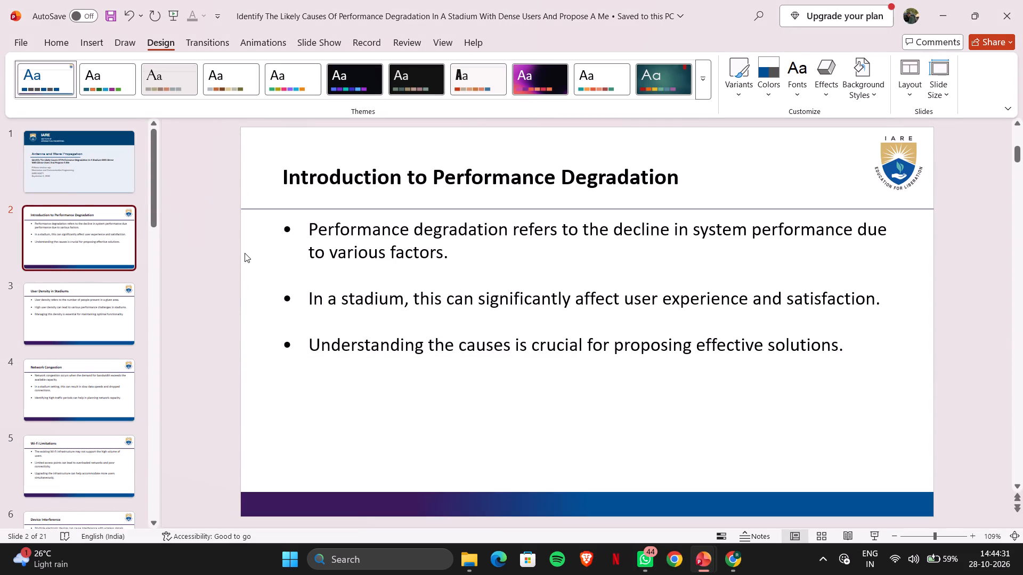
key(ctrl+s)
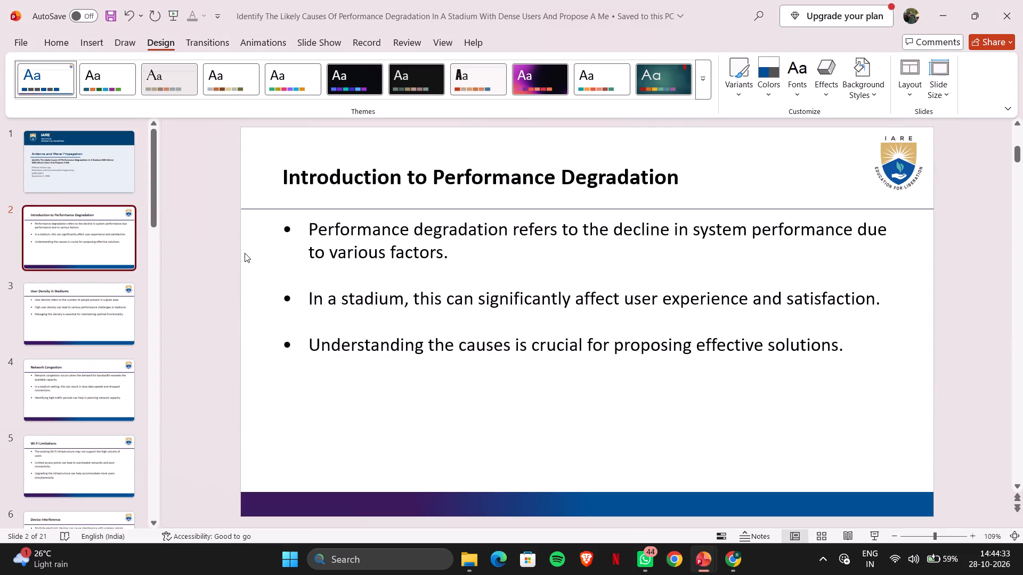
Replace the Antenna and Wave Propagation heading on slide 1 with "5G Communications", copied from the AECD27 row of the IARE page in Chrome.
click(99, 178)
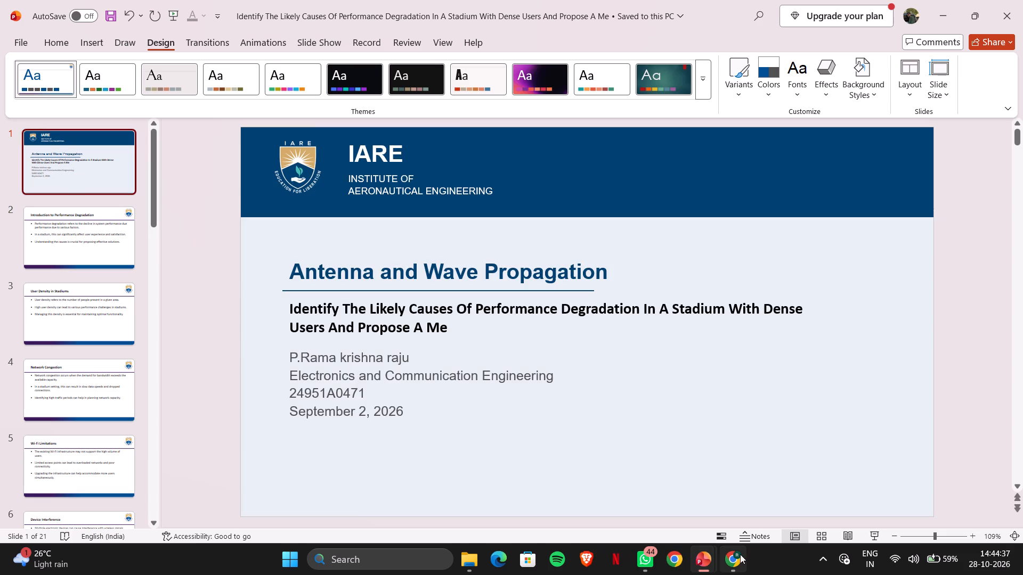
click(672, 475)
click(286, 0)
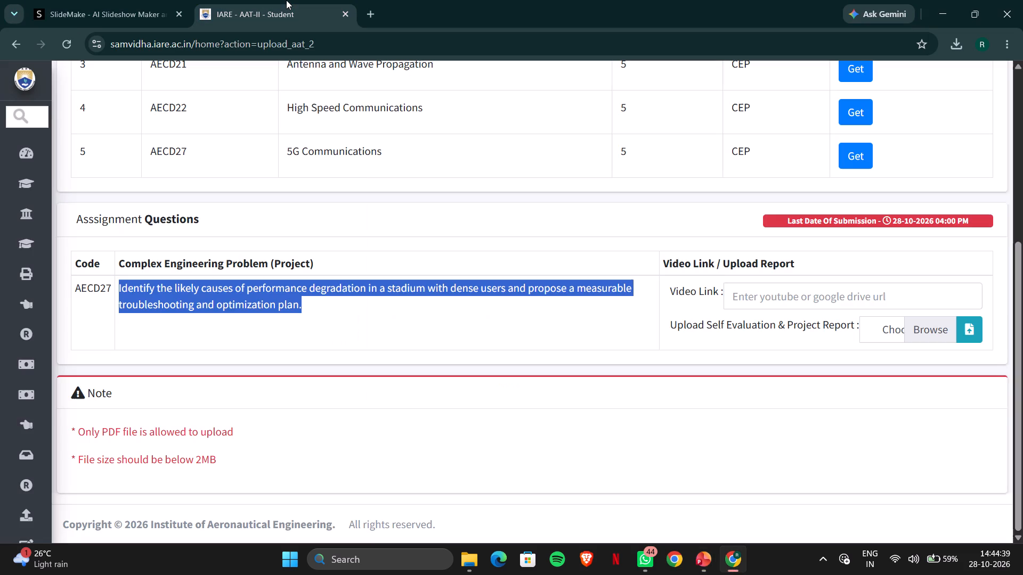
scroll(428, 269, up, 2)
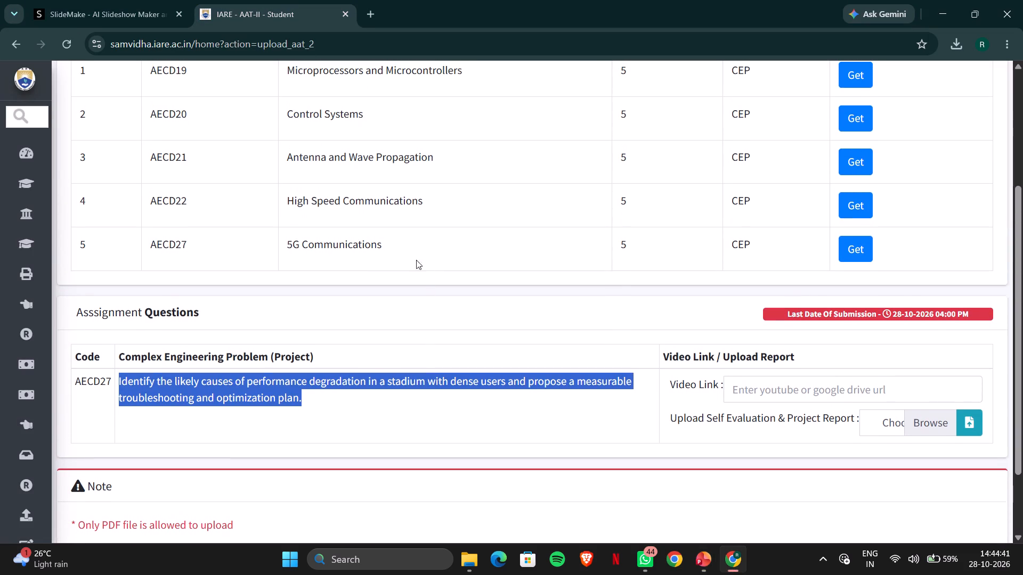
drag(382, 244, 288, 237)
key(ctrl+c)
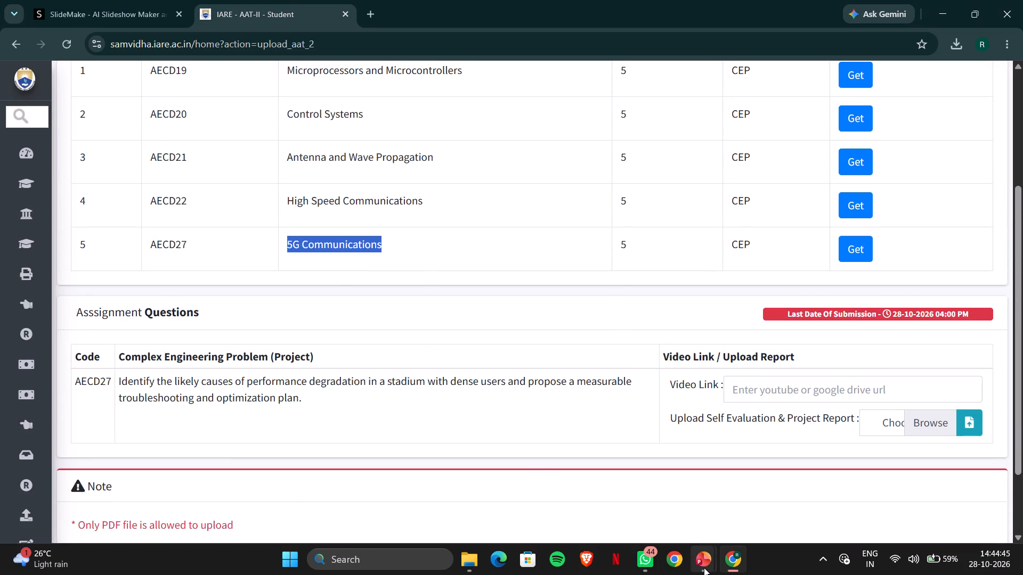
click(938, 484)
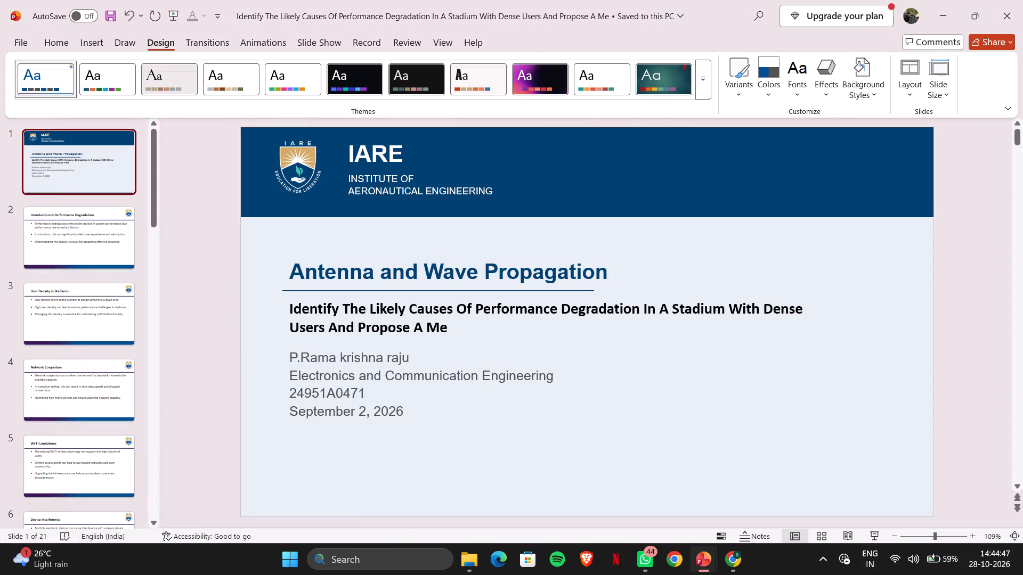
click(483, 268)
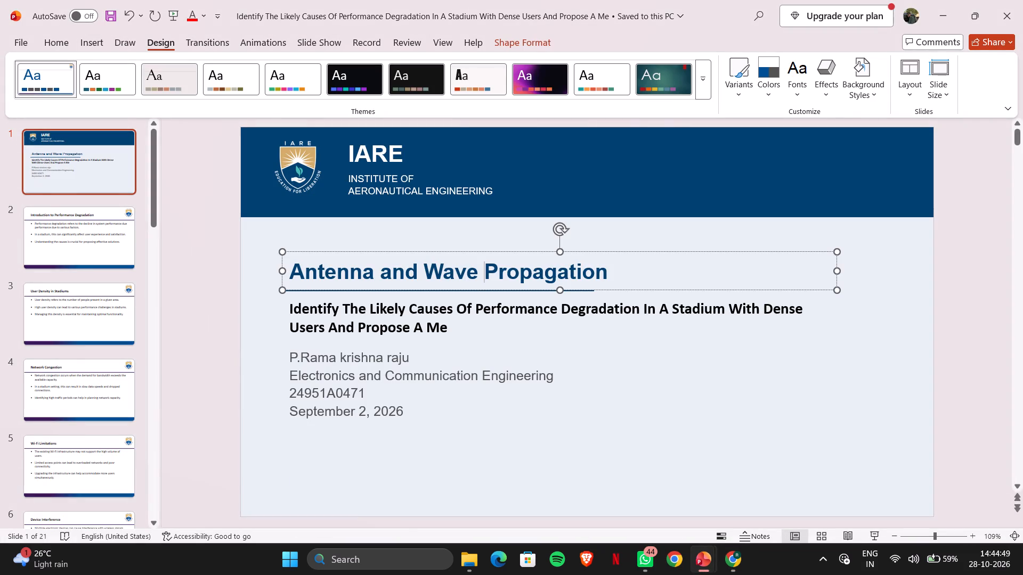
drag(604, 270, 332, 266)
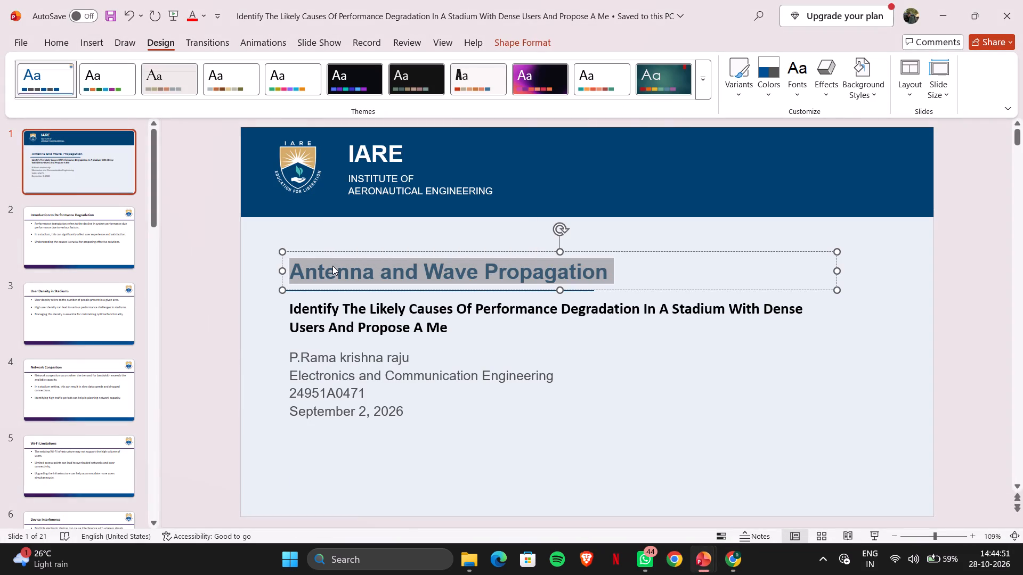
key(ctrl+v)
Delete the September 2, 2026 date line from the student details on the title slide.
click(500, 386)
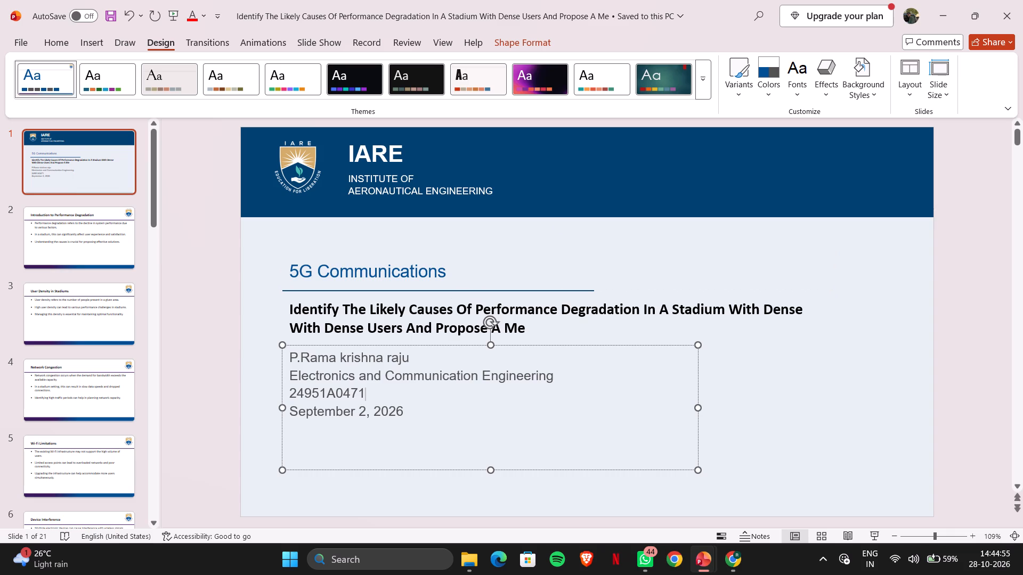
click(424, 413)
drag(424, 413, 309, 413)
key(BackSpace)
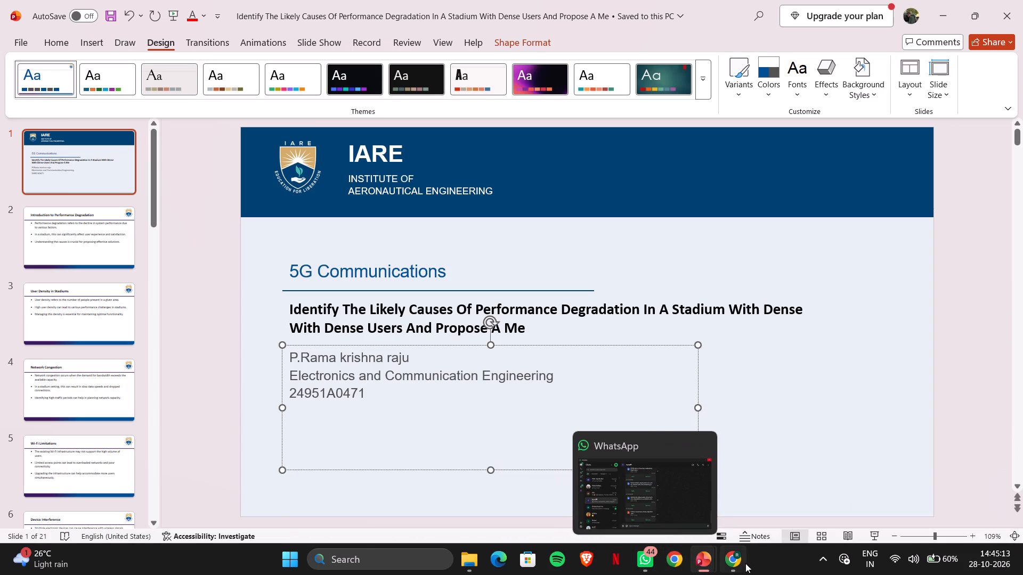
Switch to SlideMake in Chrome and close its Settings and Options dialog.
click(735, 472)
click(121, 0)
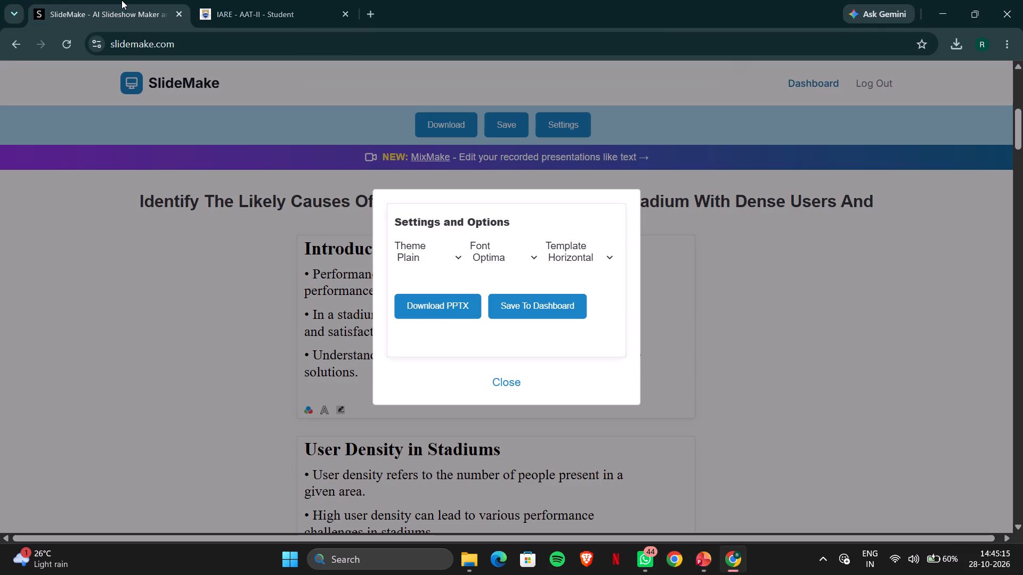
click(509, 375)
click(508, 378)
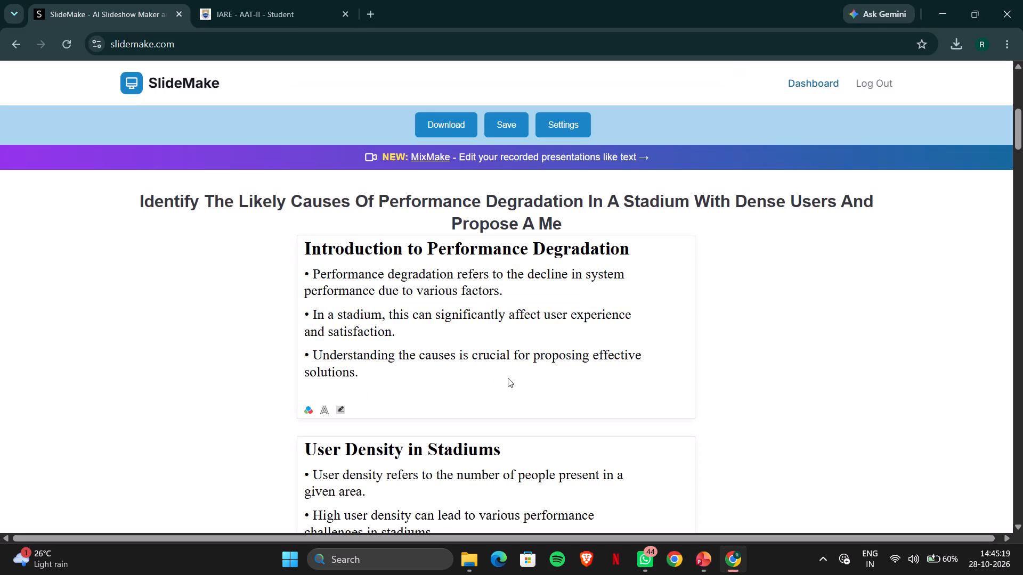
Replace the title slide's truncated subtitle with the full AECD27 problem statement copied from the IARE page, keeping text only.
click(200, 12)
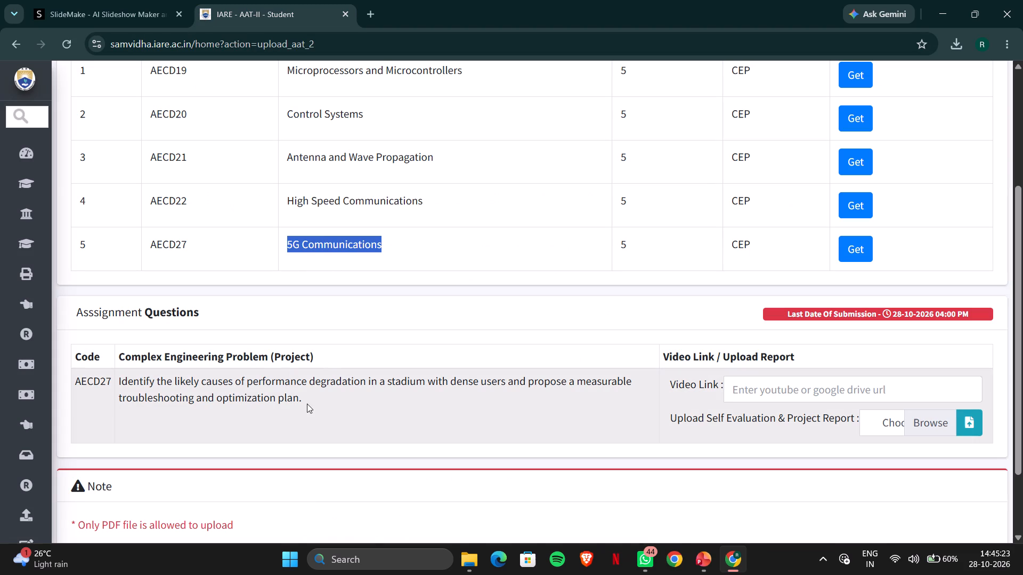
drag(303, 400, 173, 373)
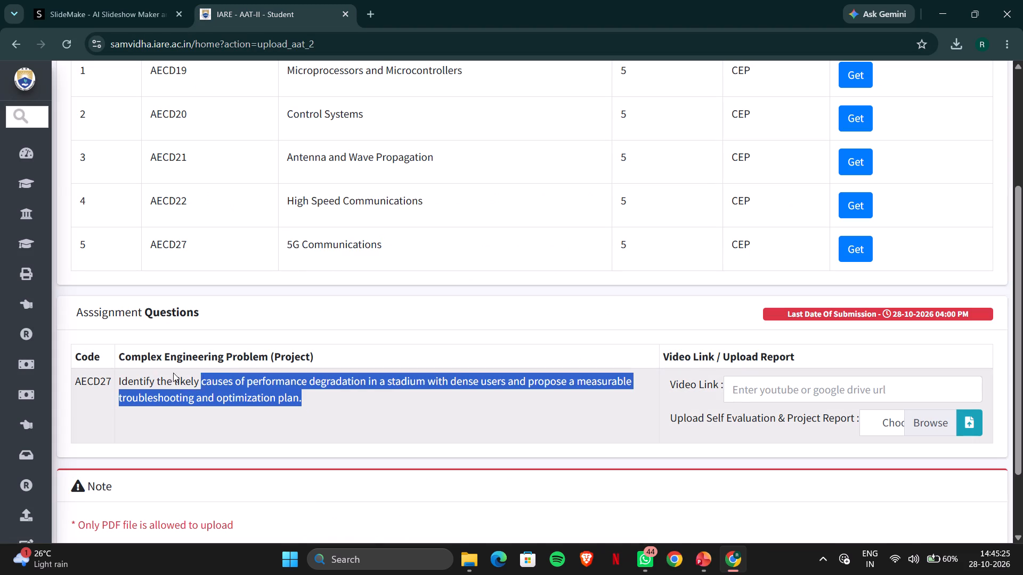
drag(173, 373, 117, 372)
key(ctrl+c)
key(ctrl+c)
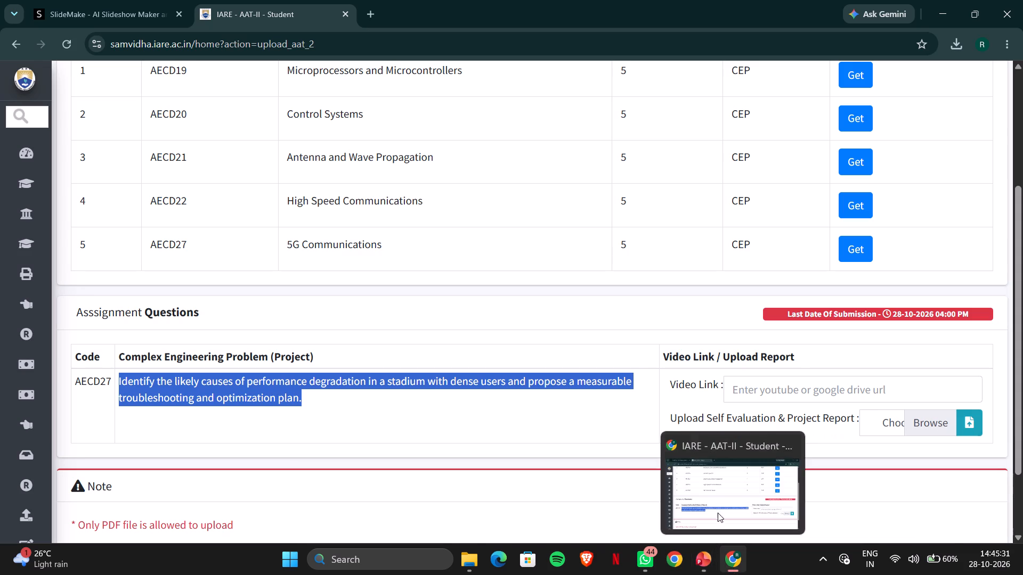
click(717, 506)
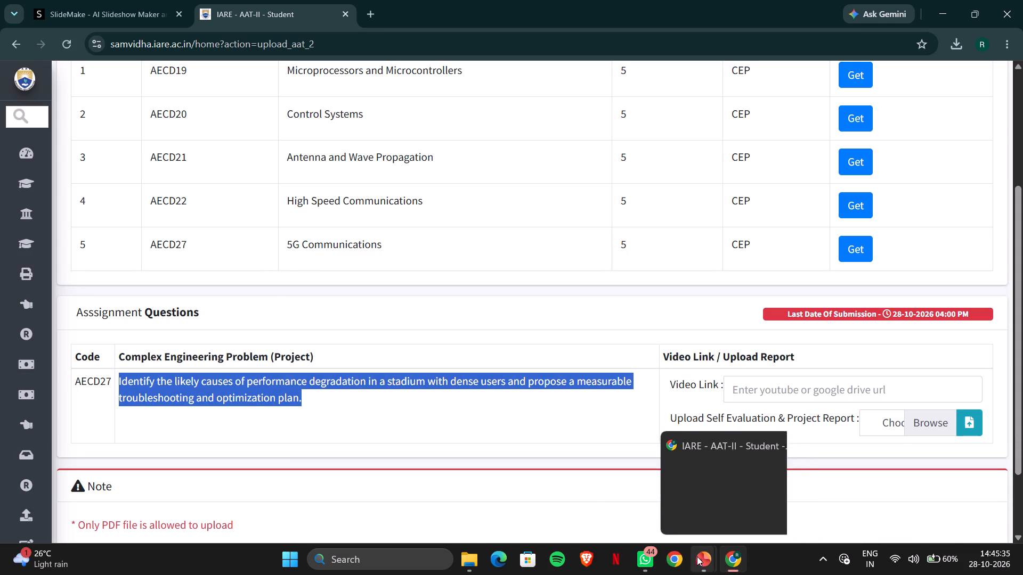
click(906, 494)
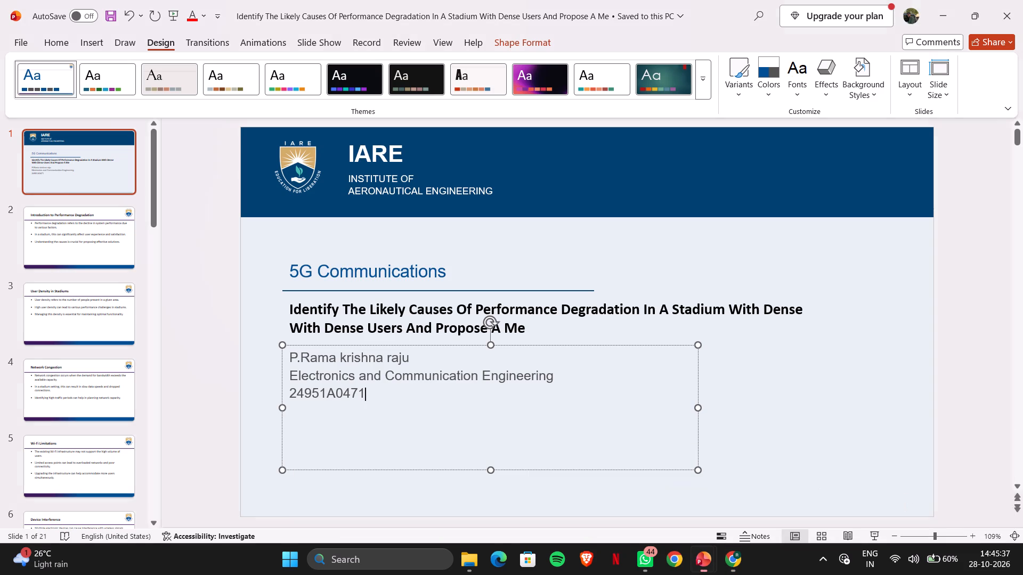
click(529, 326)
drag(529, 326, 365, 300)
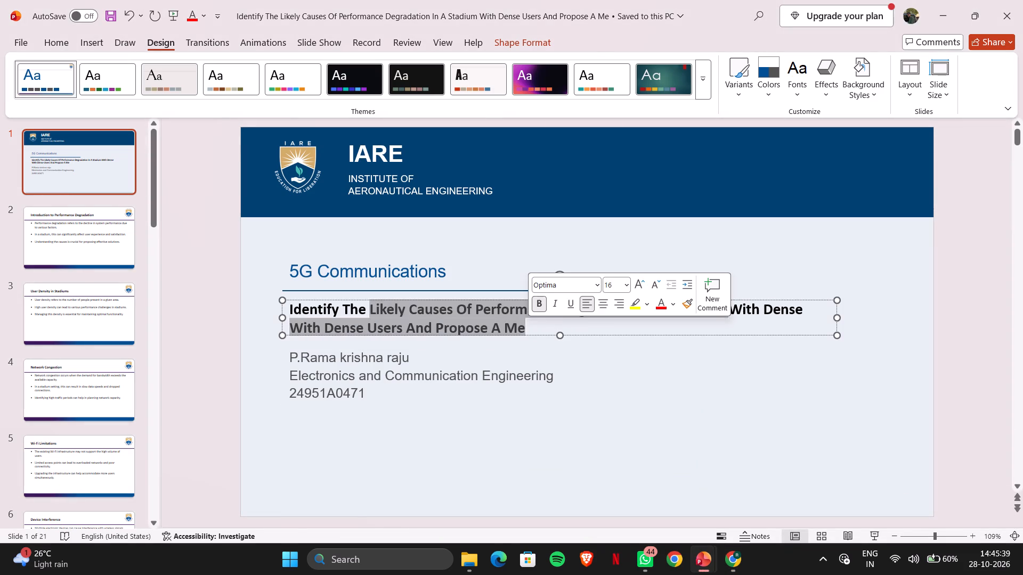
drag(365, 300, 297, 310)
key(ctrl+v)
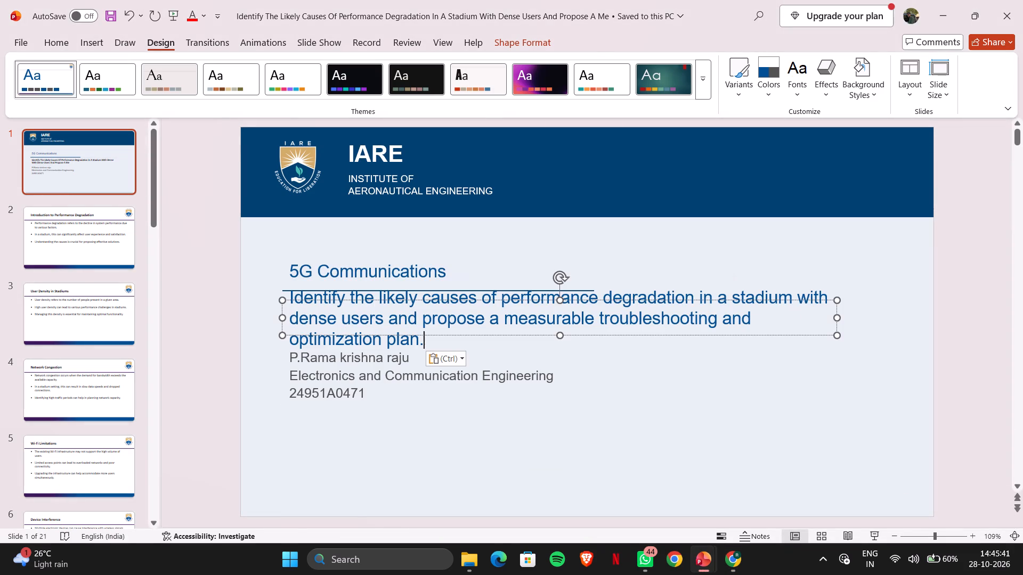
click(440, 359)
click(451, 413)
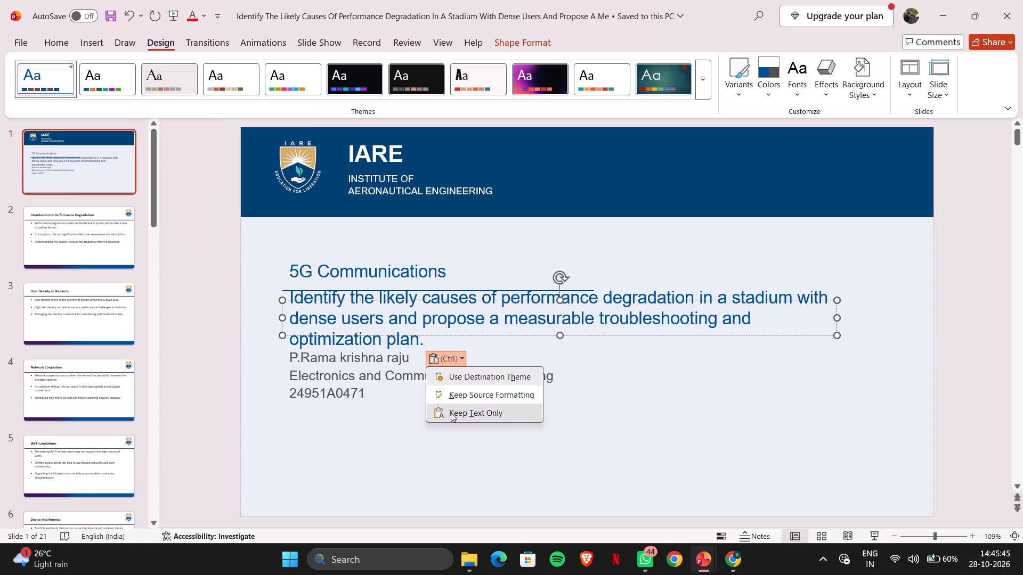
click(685, 363)
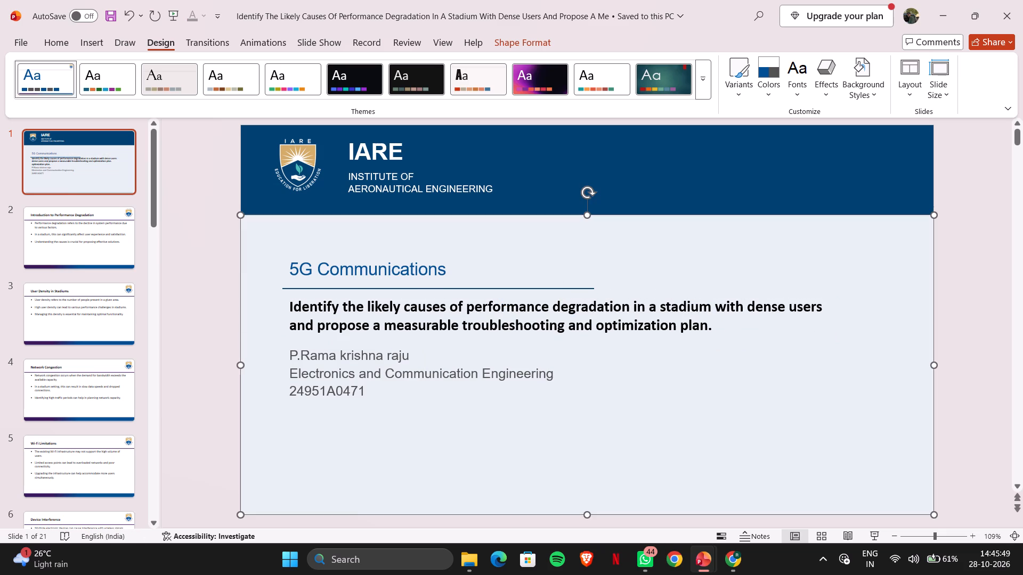
Look through the slides of the stadium presentation to check the applied theme and content, ending on the title slide.
click(100, 318)
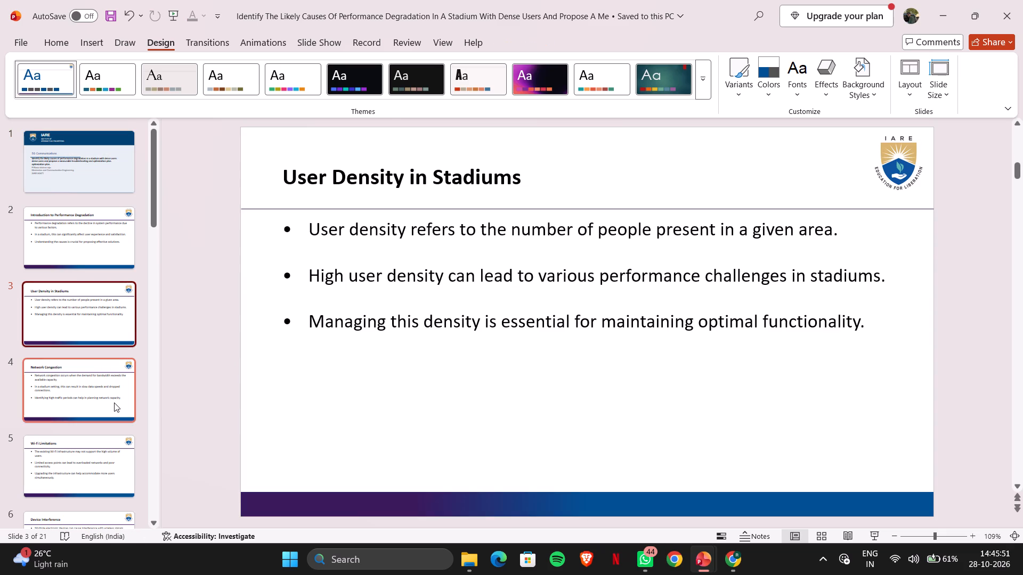
scroll(114, 402, down, 9)
click(114, 402)
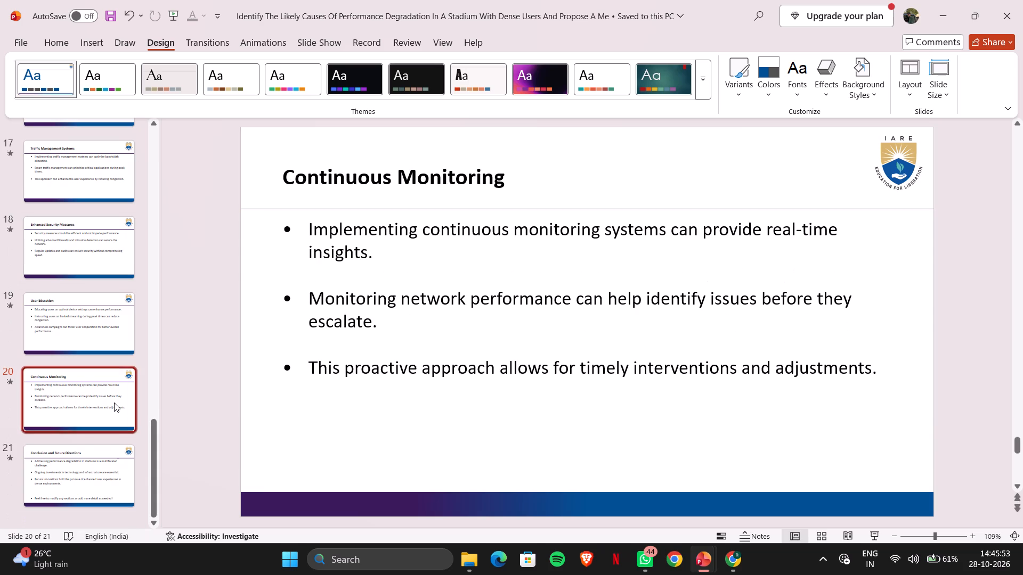
scroll(114, 402, up, 1)
click(101, 351)
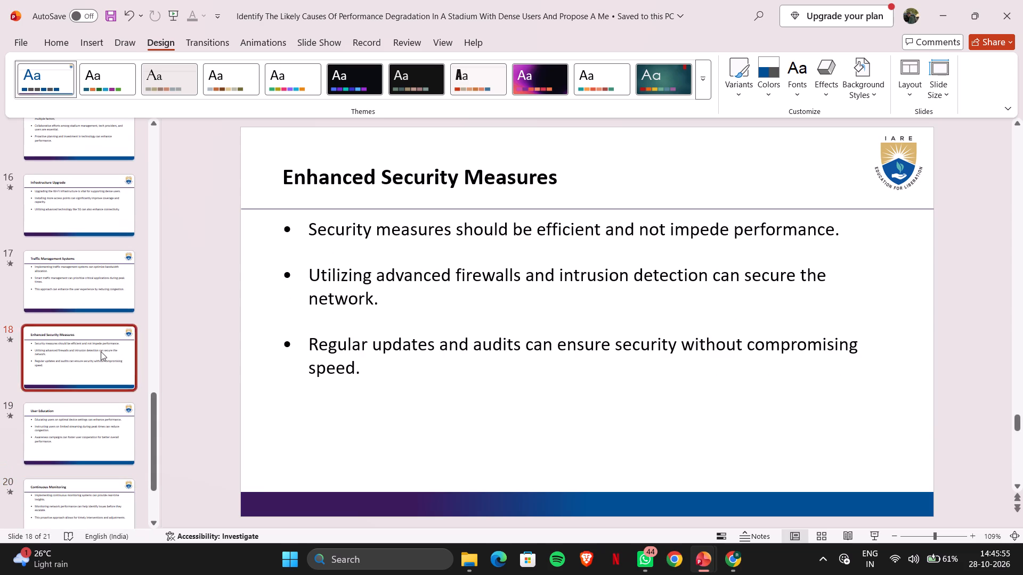
scroll(101, 351, down, 8)
scroll(101, 351, up, 4)
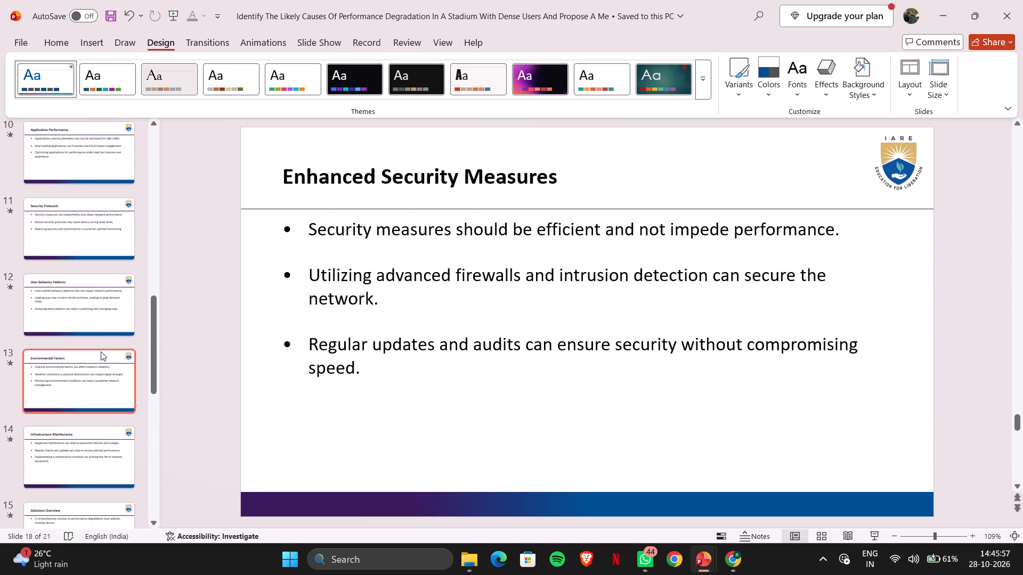
scroll(101, 351, up, 19)
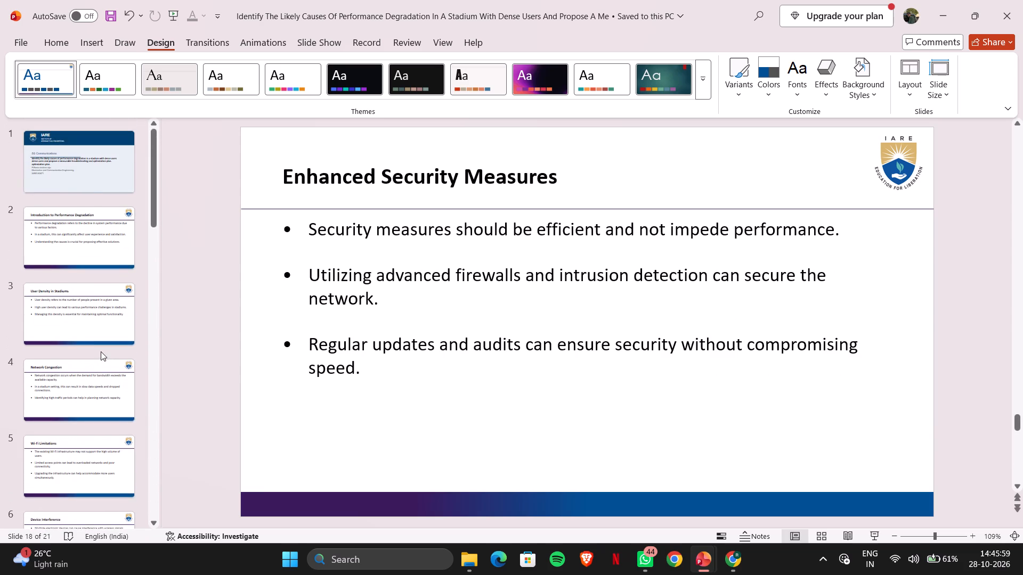
scroll(101, 351, up, 1)
click(75, 251)
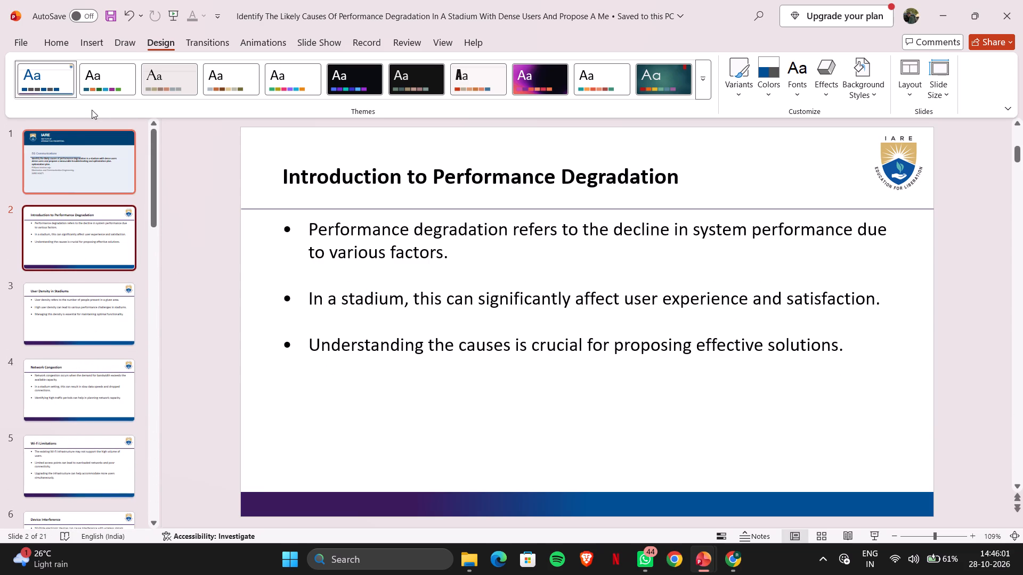
click(84, 166)
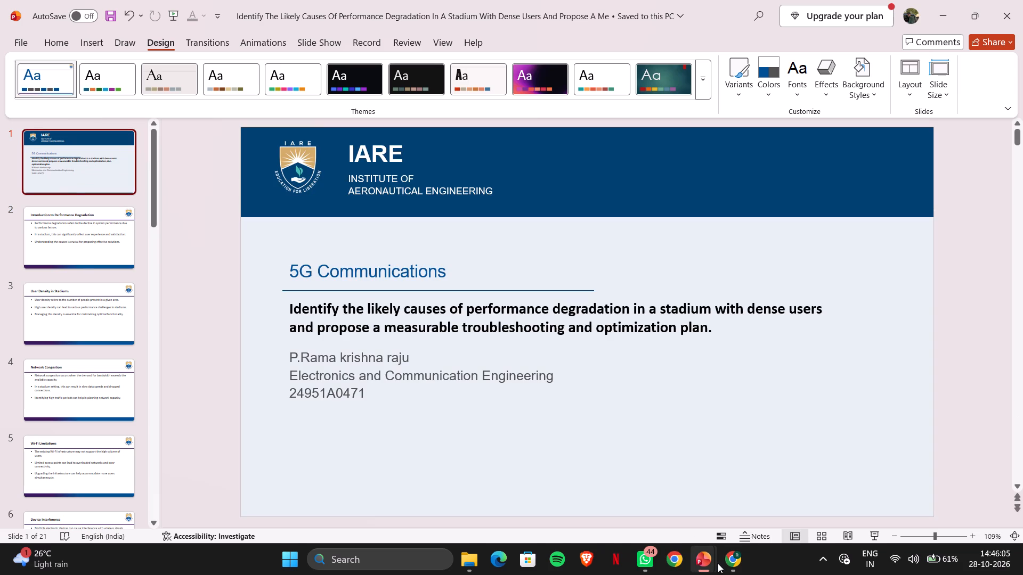
Save the stadium performance-degradation presentation.
key(ctrl+s)
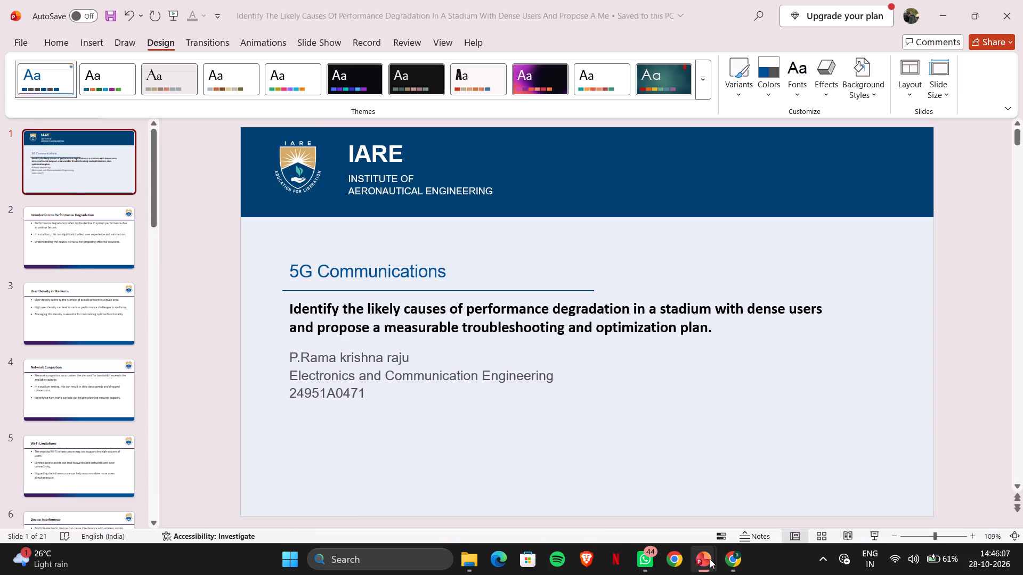
key(ctrl+s)
key(ctrl+s)
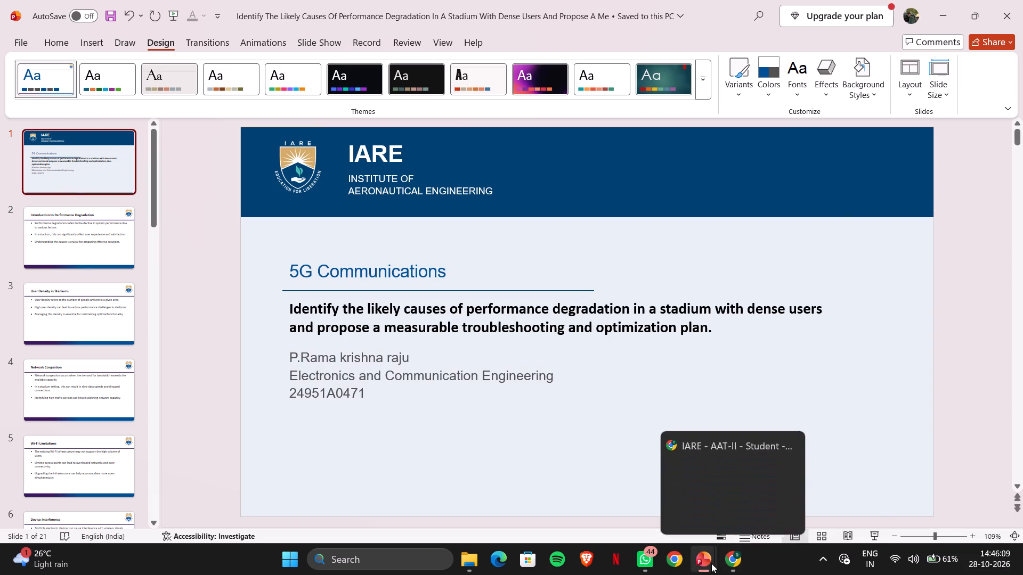
Check the voting machine presentation, then switch to the IARE page in Chrome and get the assigned question for AECD19.
click(838, 479)
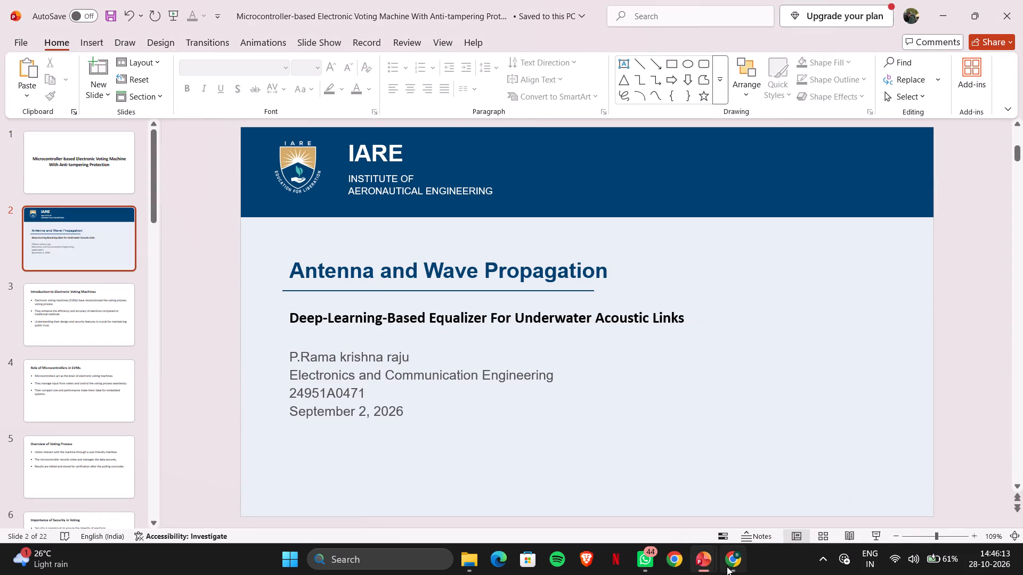
click(712, 503)
scroll(686, 318, up, 1)
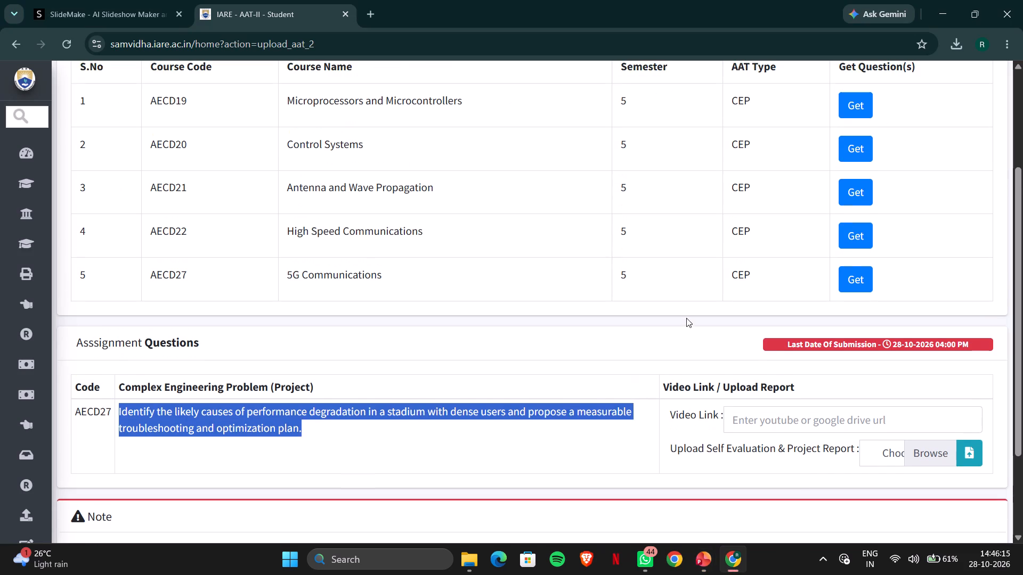
scroll(686, 318, up, 1)
click(850, 132)
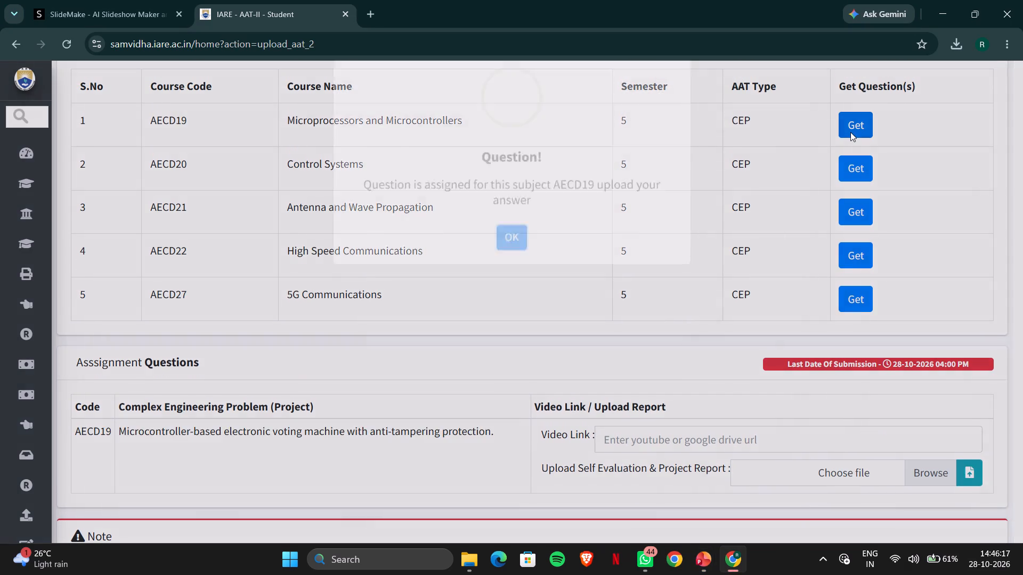
click(515, 382)
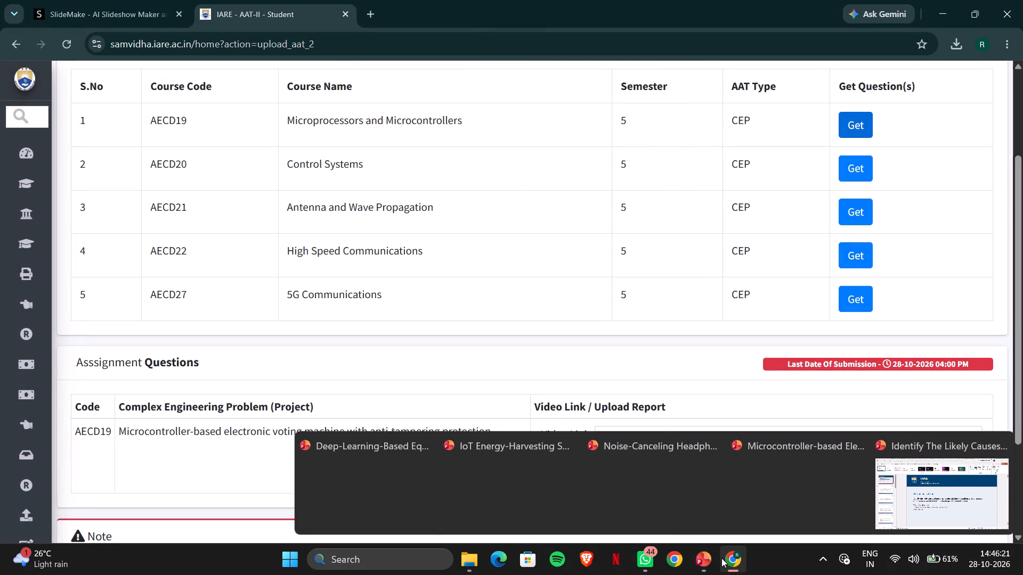
Switch to the voting machine presentation in PowerPoint and move the IARE title slide ahead of the plain title slide.
click(768, 486)
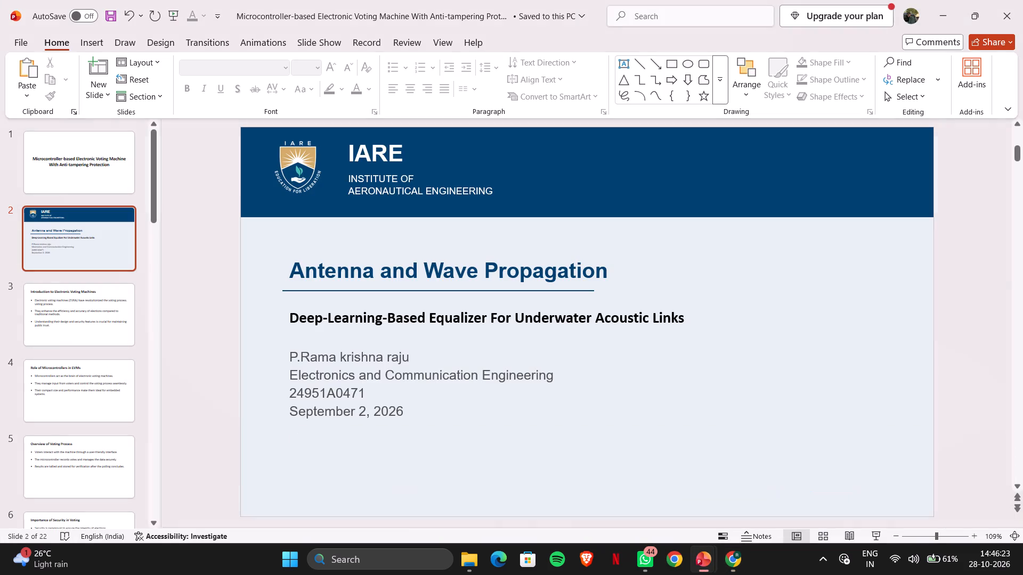
drag(78, 250, 75, 169)
Replace the IARE slide's subtitle with the voting machine title copied from the plain title slide, and left-align it.
click(79, 241)
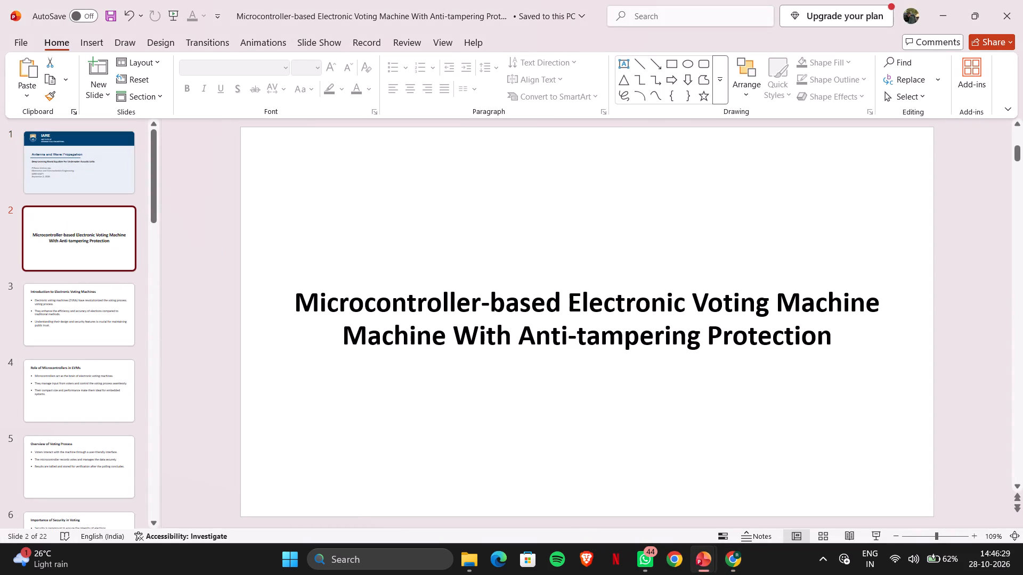
click(815, 340)
drag(830, 340, 687, 328)
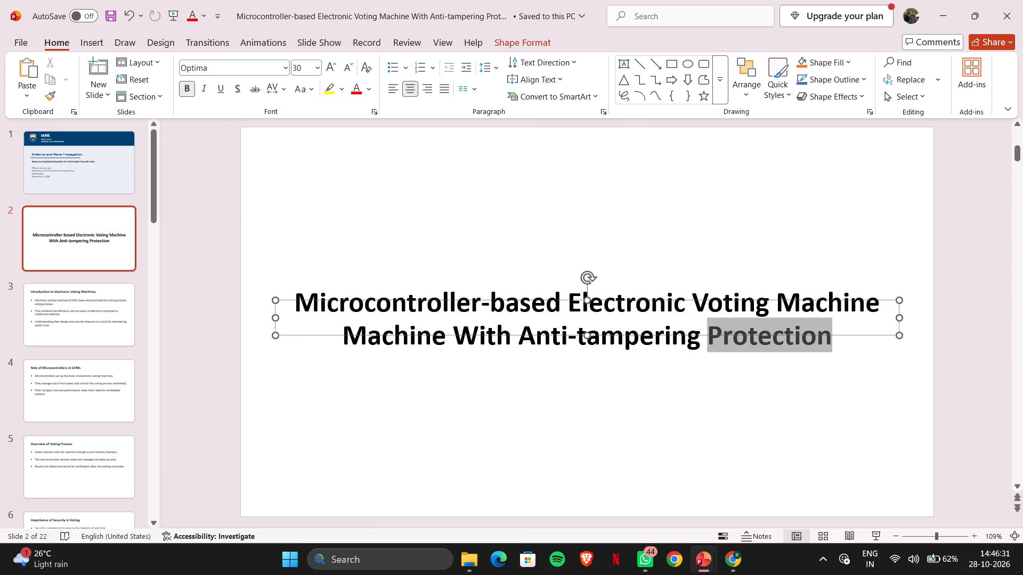
drag(687, 328, 289, 303)
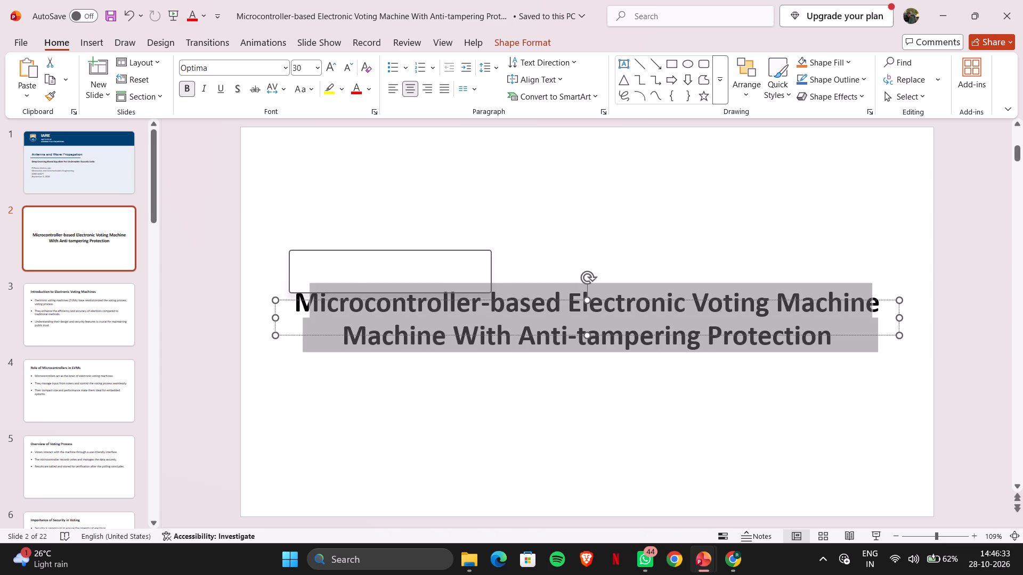
key(ctrl+c)
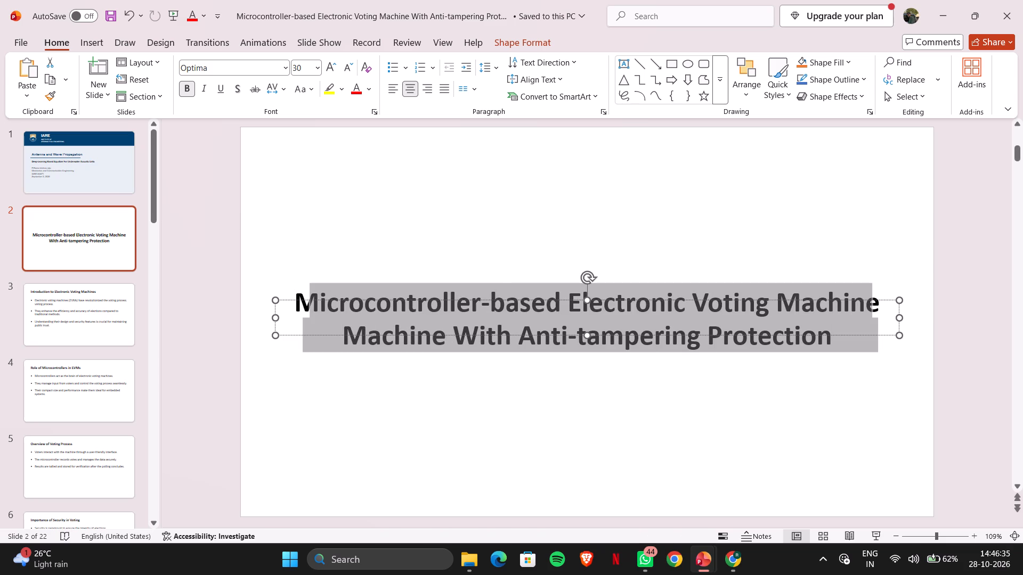
click(81, 153)
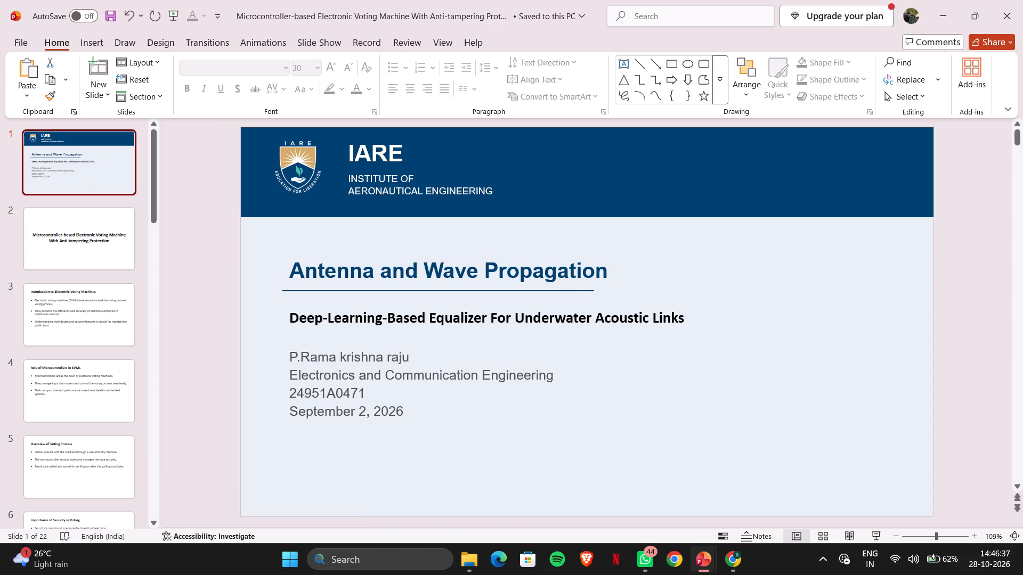
click(381, 317)
key(ctrl+a)
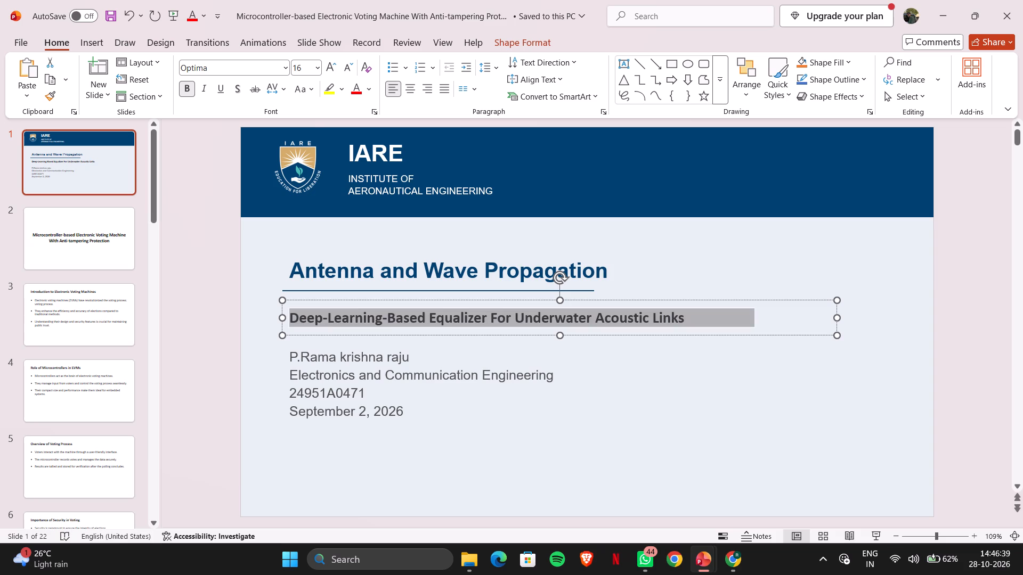
key(ctrl+v)
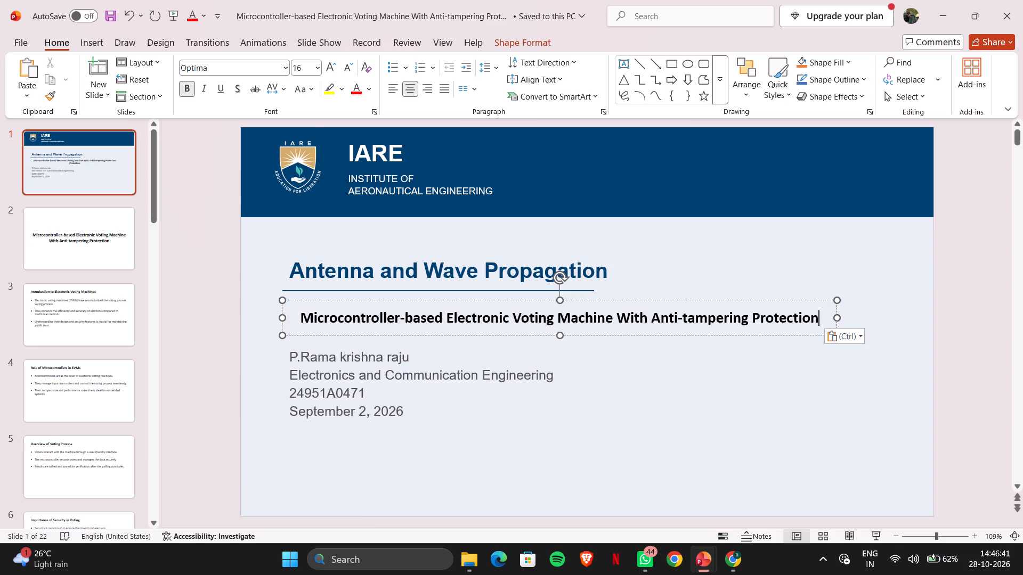
click(393, 95)
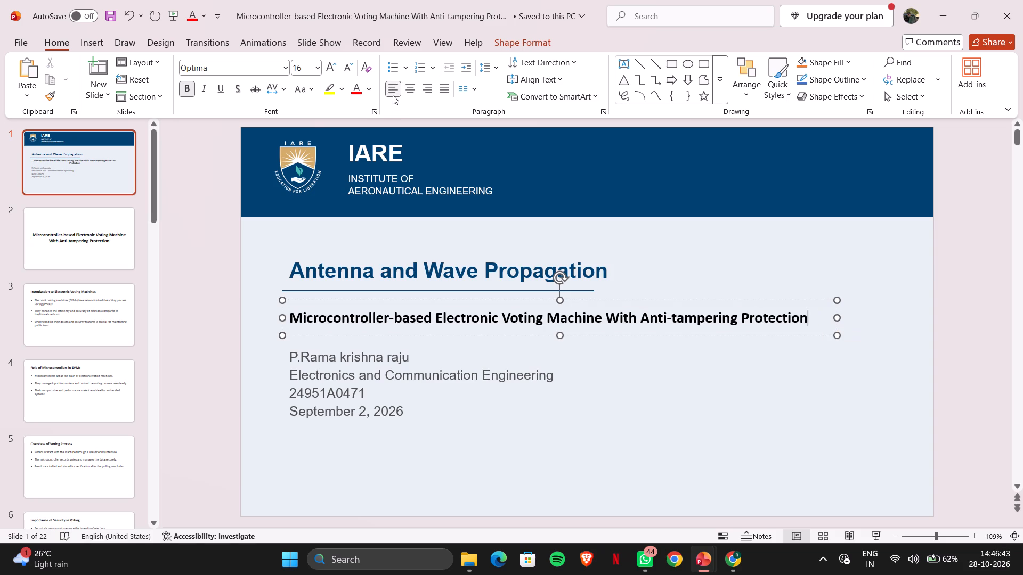
click(596, 365)
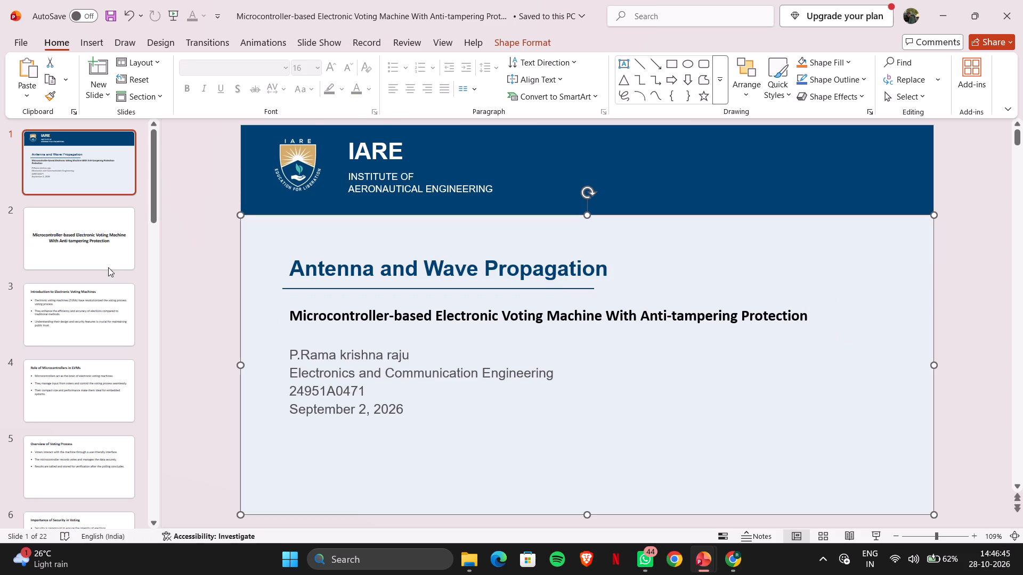
Delete the plain "Microcontroller-based Electronic Voting Machine With Anti-tampering Protection" title slide.
click(105, 247)
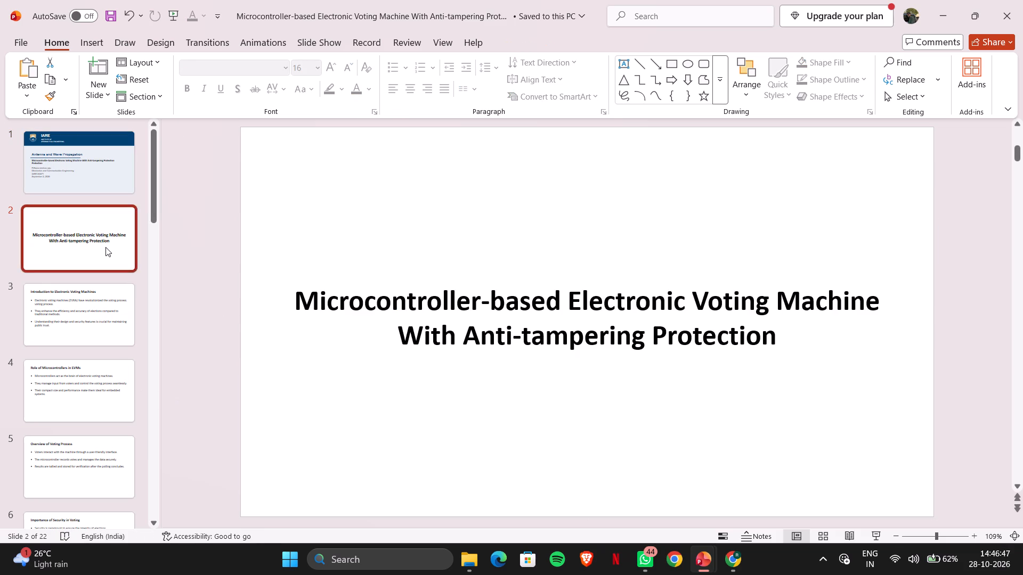
key(Delete)
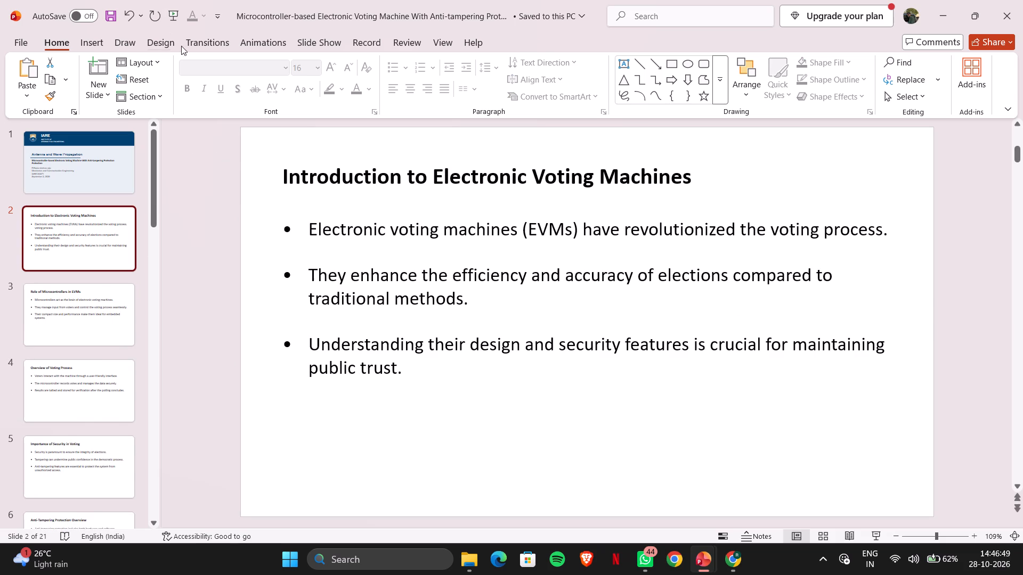
Apply the theme from the Critical_Connections_Graph_Algorithm presentation file to the voting machine presentation.
click(169, 46)
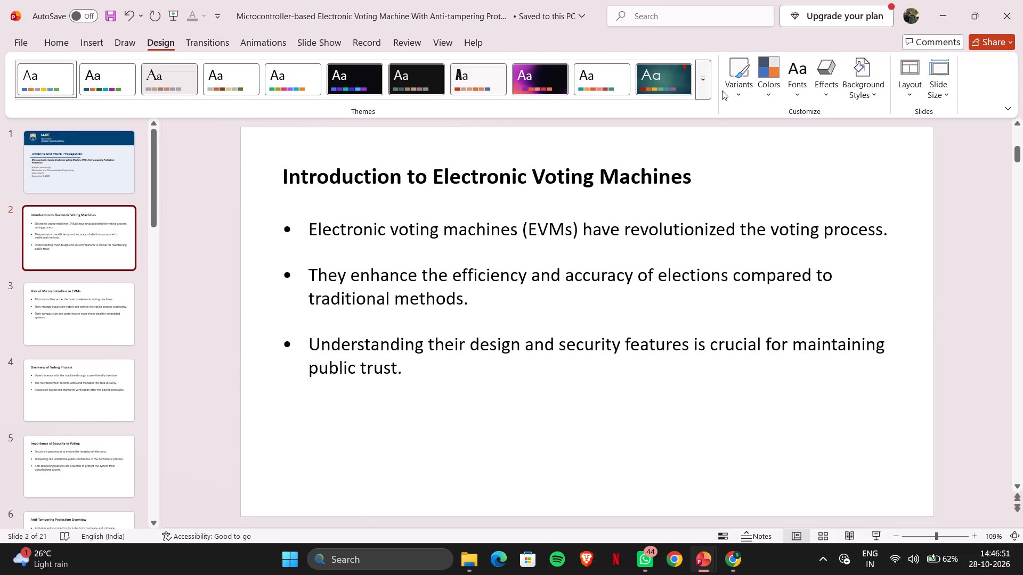
click(707, 84)
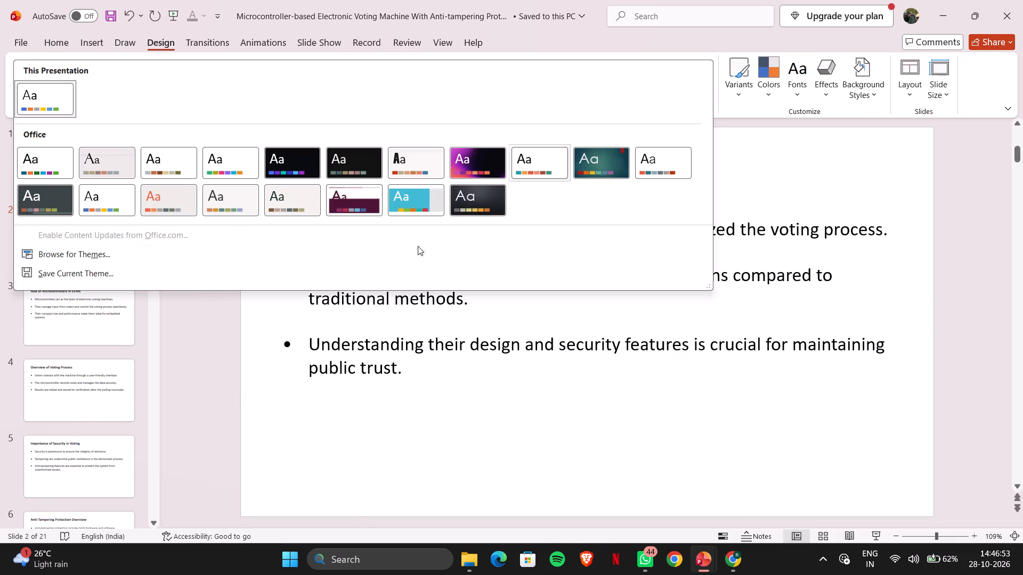
click(77, 252)
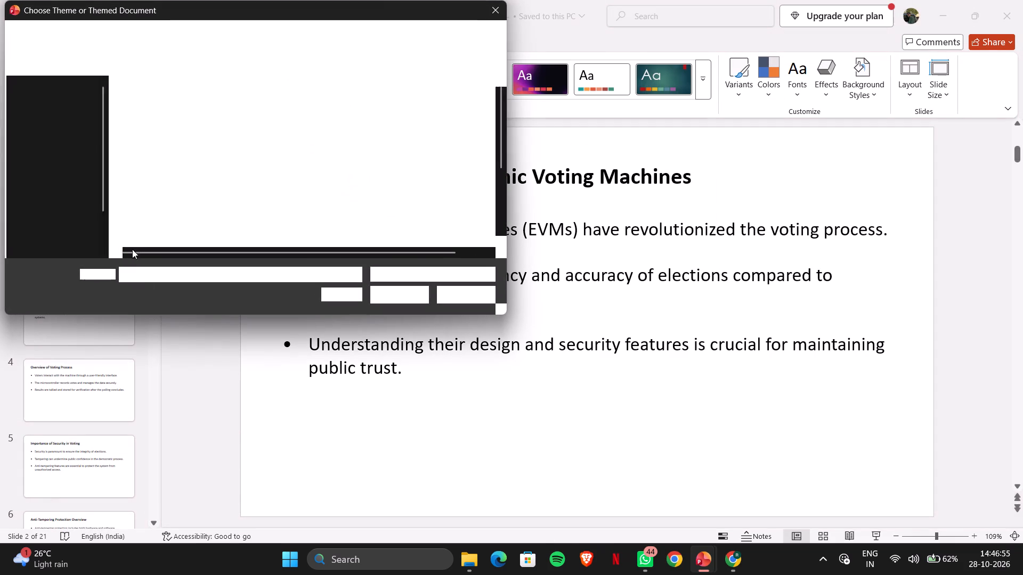
click(159, 163)
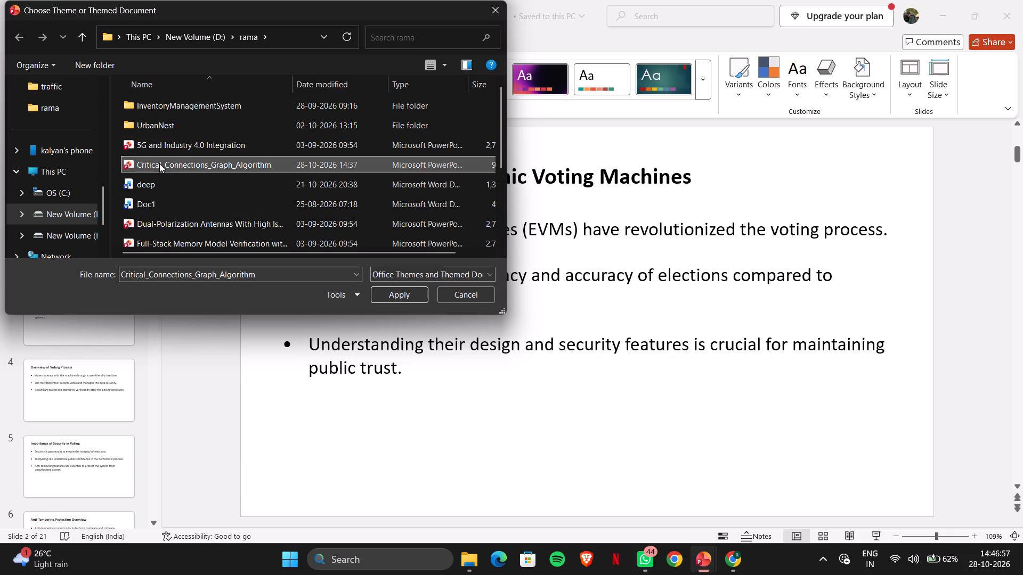
click(388, 291)
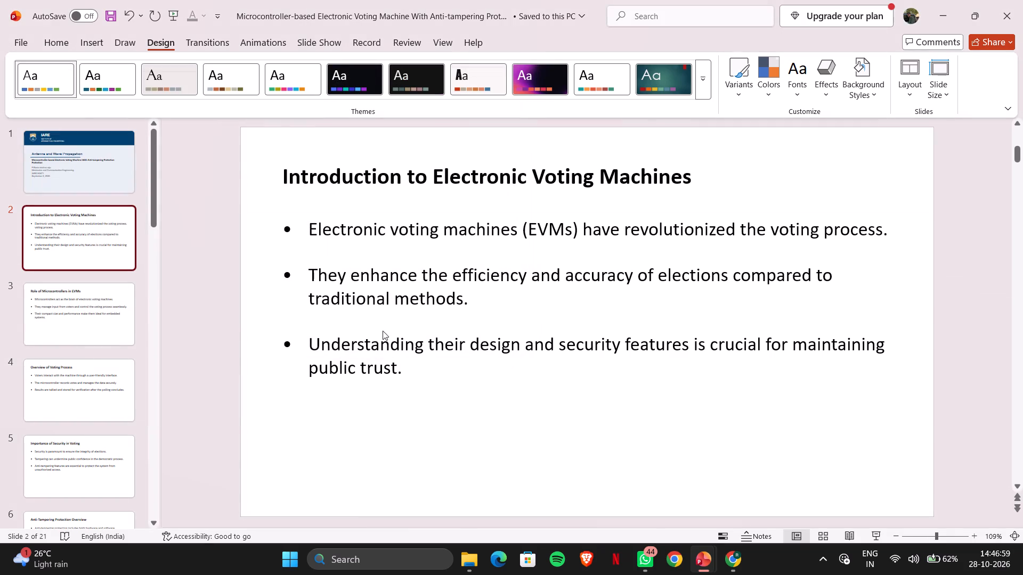
Replace the title slide's course heading with "Microprocessors and Microcontrollers" copied from the IARE page in Chrome, keeping the heading's bold formatting.
click(92, 189)
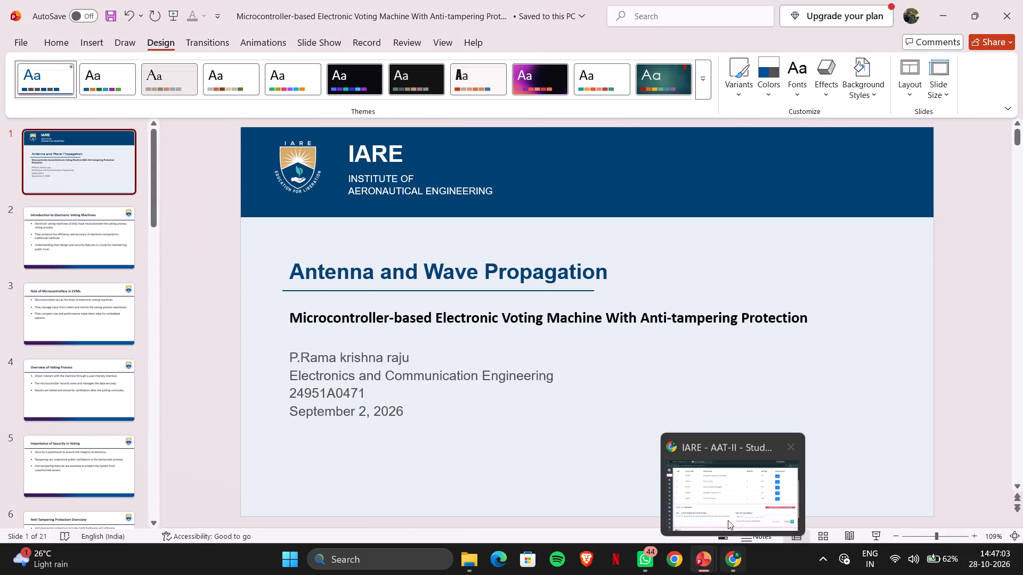
click(729, 511)
drag(462, 121, 287, 117)
key(ctrl+c)
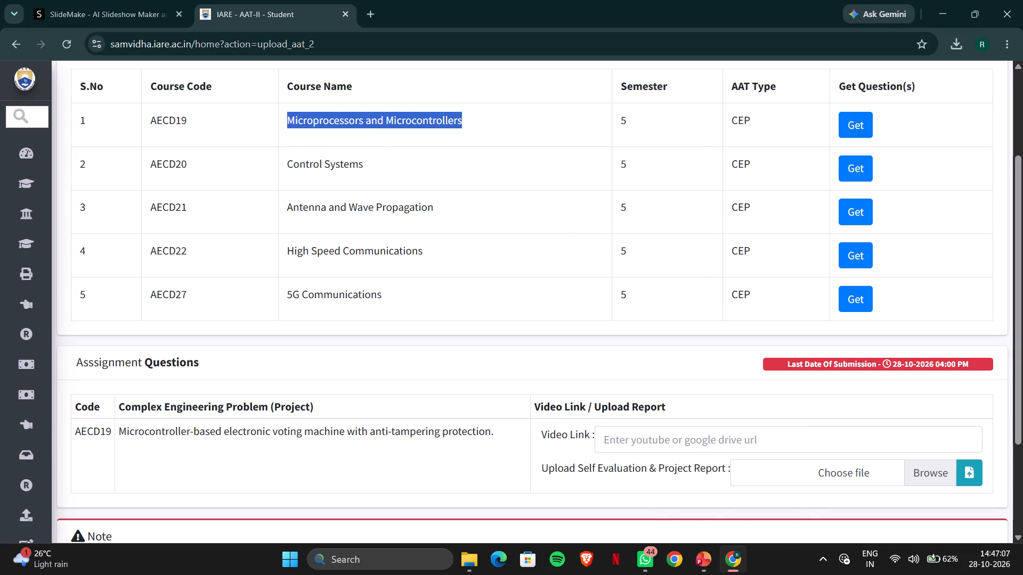
key(ctrl+c)
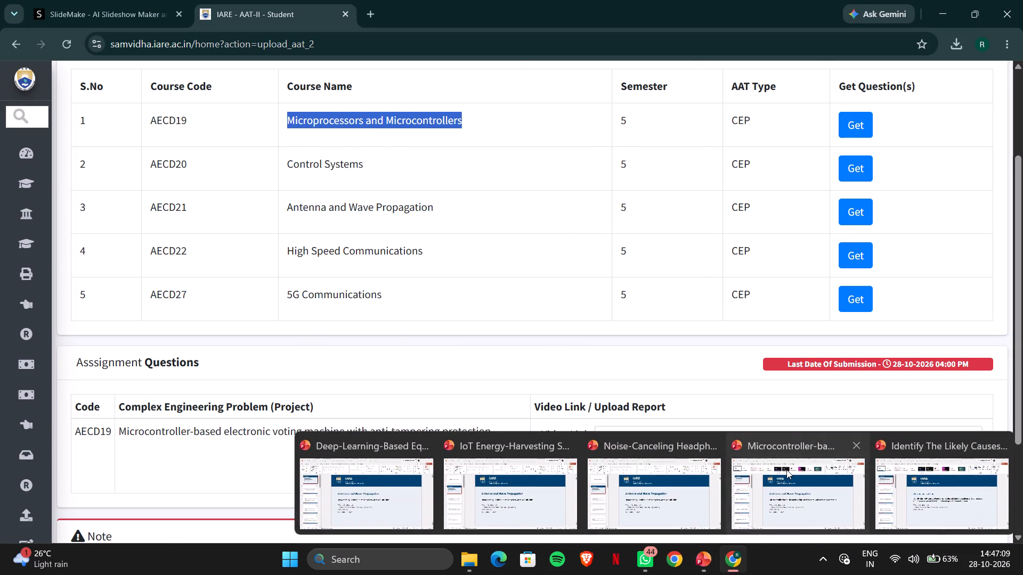
click(786, 470)
click(580, 273)
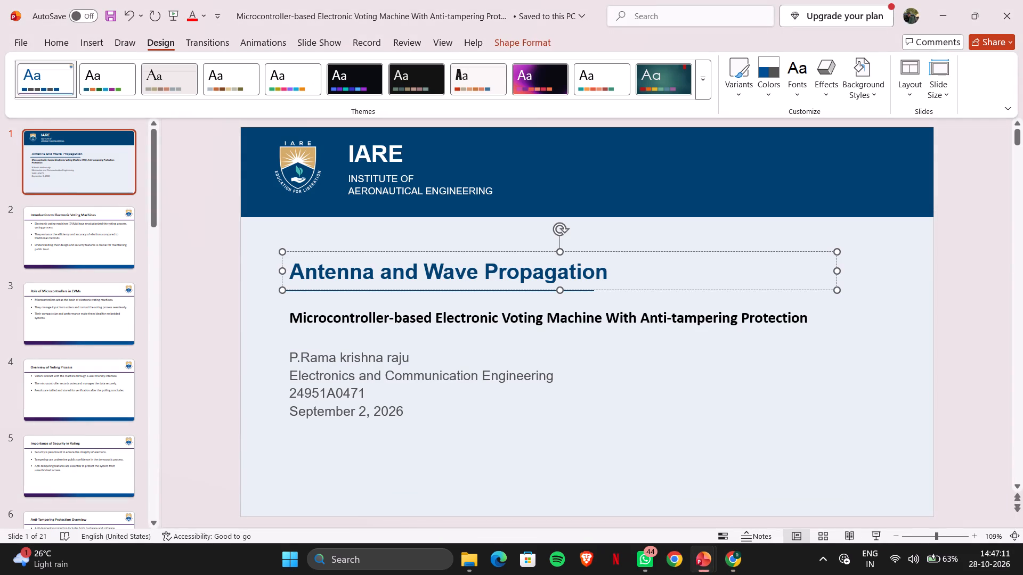
drag(606, 273, 333, 276)
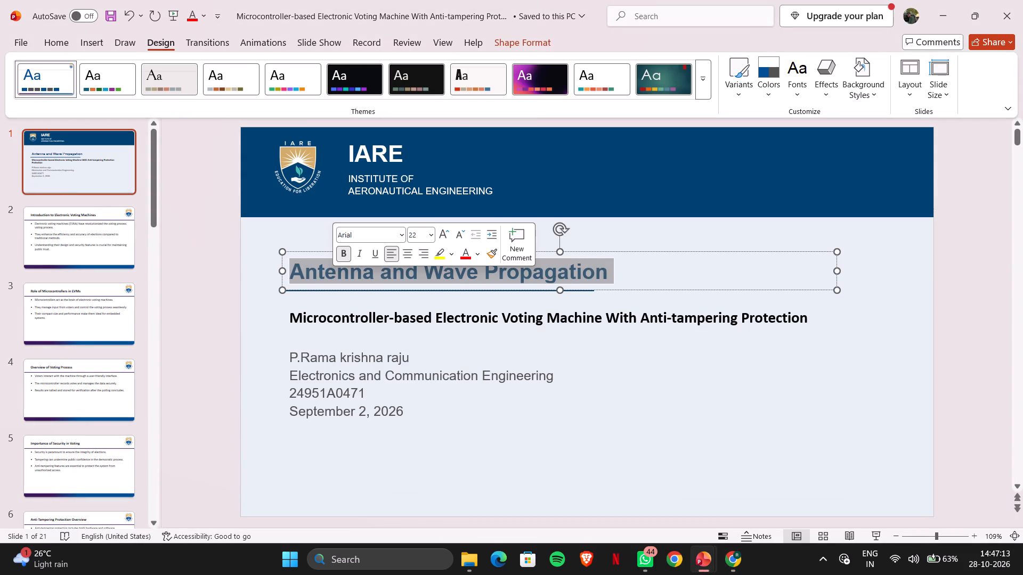
key(ctrl+v)
click(614, 294)
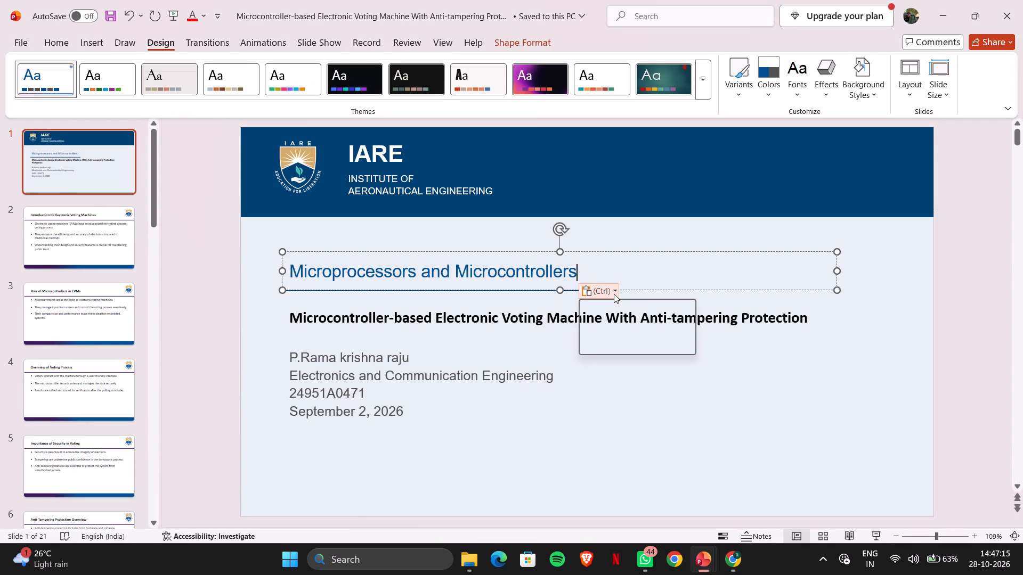
click(614, 340)
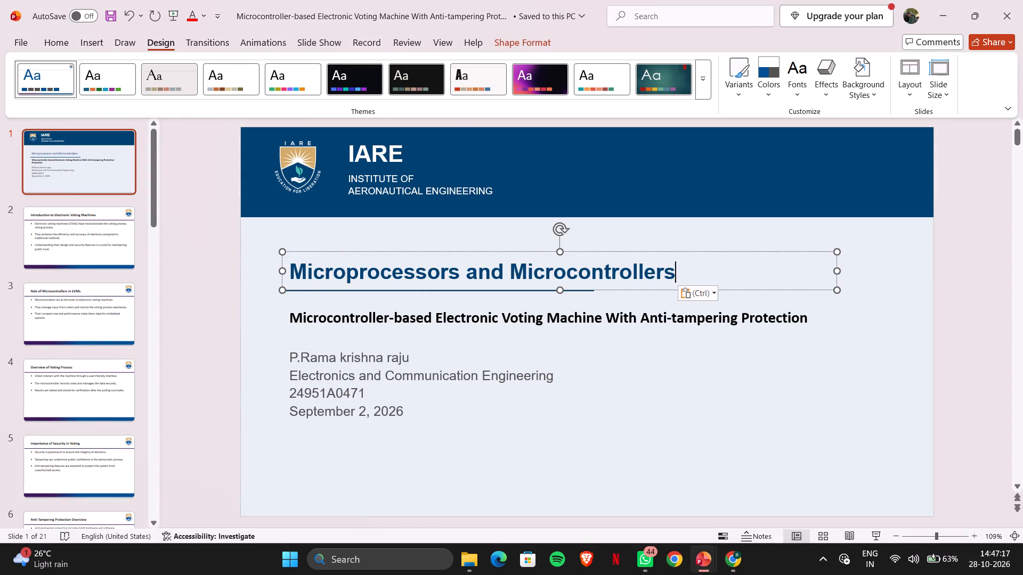
click(665, 426)
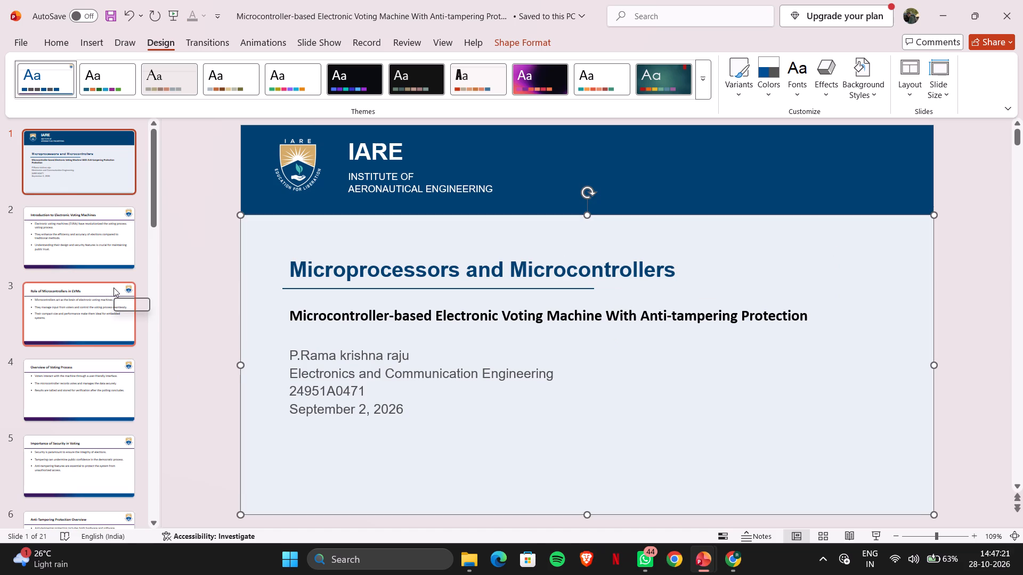
Save the voting machine presentation.
key(ctrl+s)
Look through the slide thumbnails of the voting machine presentation to check the applied theme, ending at the title slide.
scroll(113, 287, down, 20)
scroll(113, 287, down, 20)
scroll(113, 287, down, 20)
scroll(113, 287, up, 7)
scroll(113, 287, down, 20)
scroll(113, 287, down, 20)
scroll(113, 287, down, 20)
scroll(113, 287, down, 17)
scroll(113, 287, up, 11)
scroll(113, 287, up, 13)
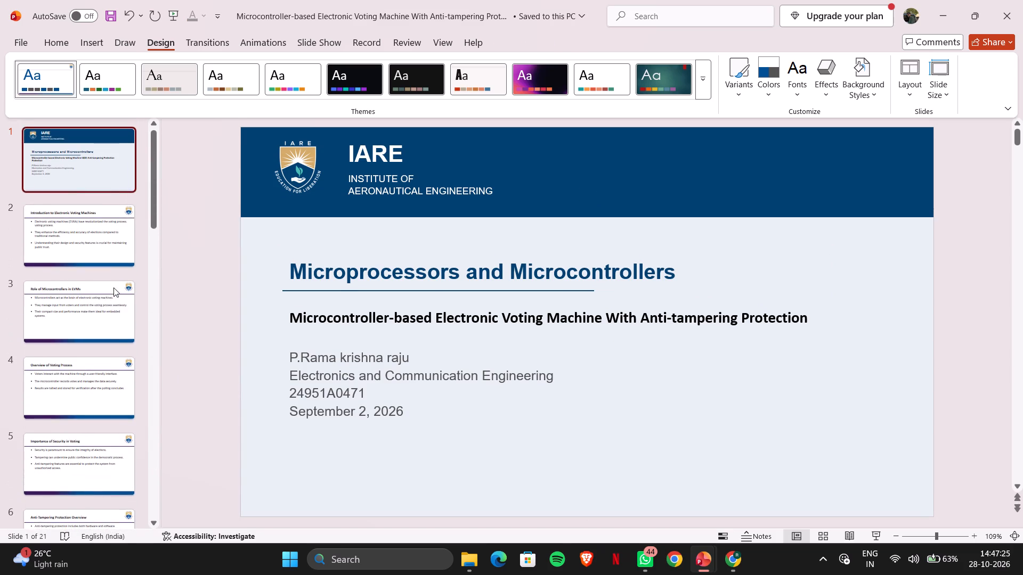
scroll(113, 287, up, 14)
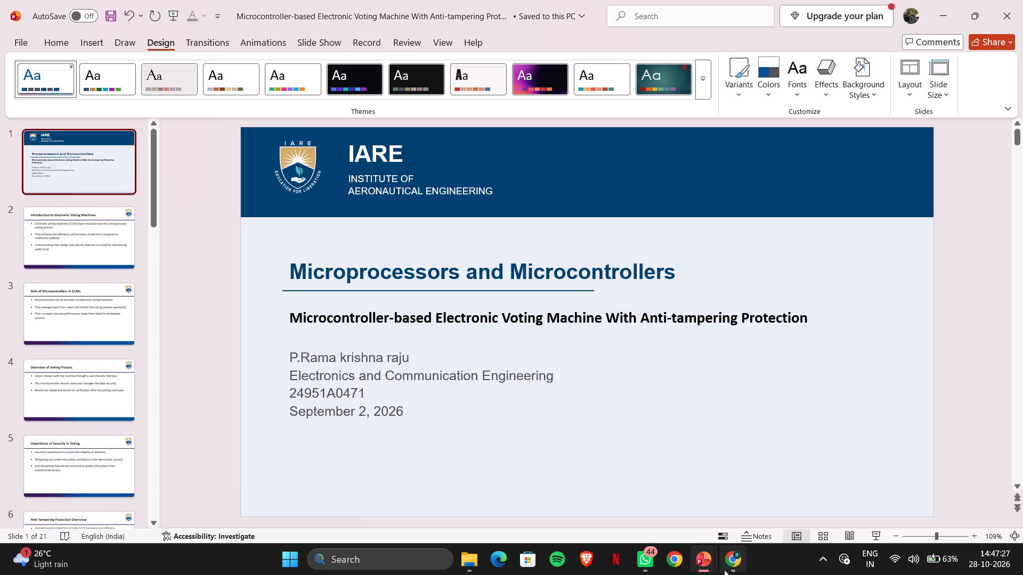
In the Noise-Canceling Headphone presentation, replace the IARE title slide's topic line with "Noise-Canceling Headphone" copied from the AECD20 question on the IARE page in Chrome.
click(654, 477)
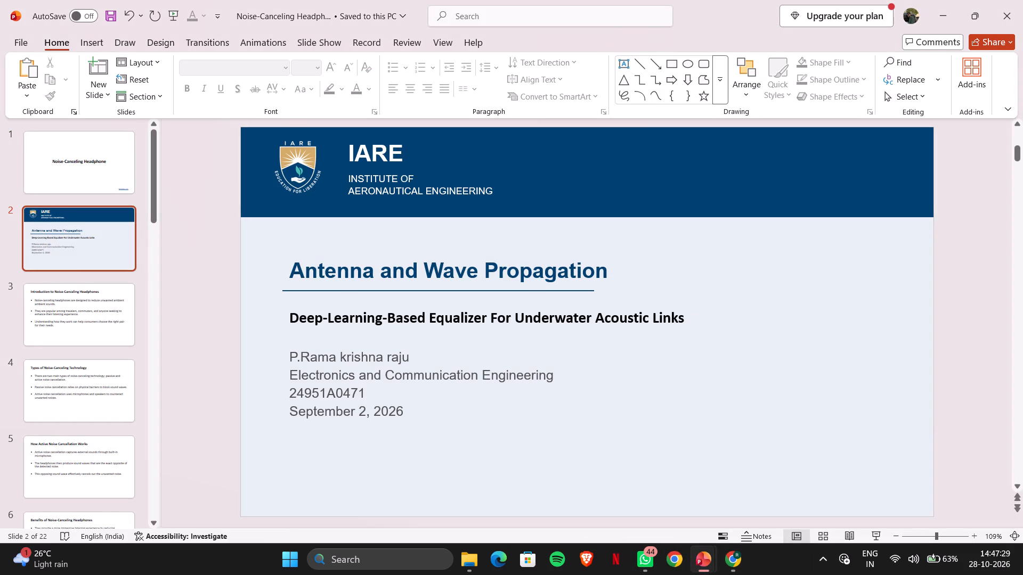
click(499, 313)
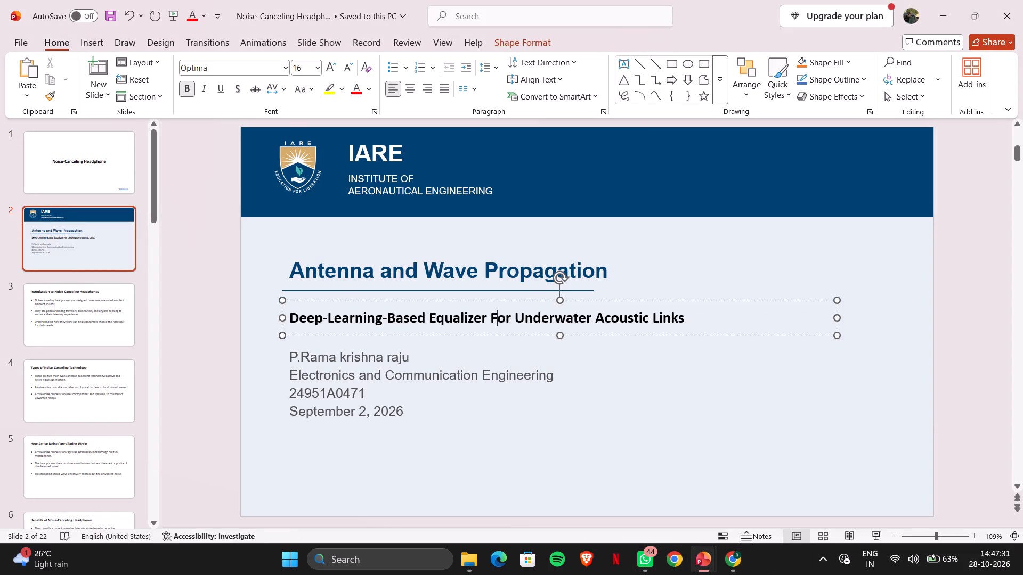
click(604, 330)
key(ctrl+a)
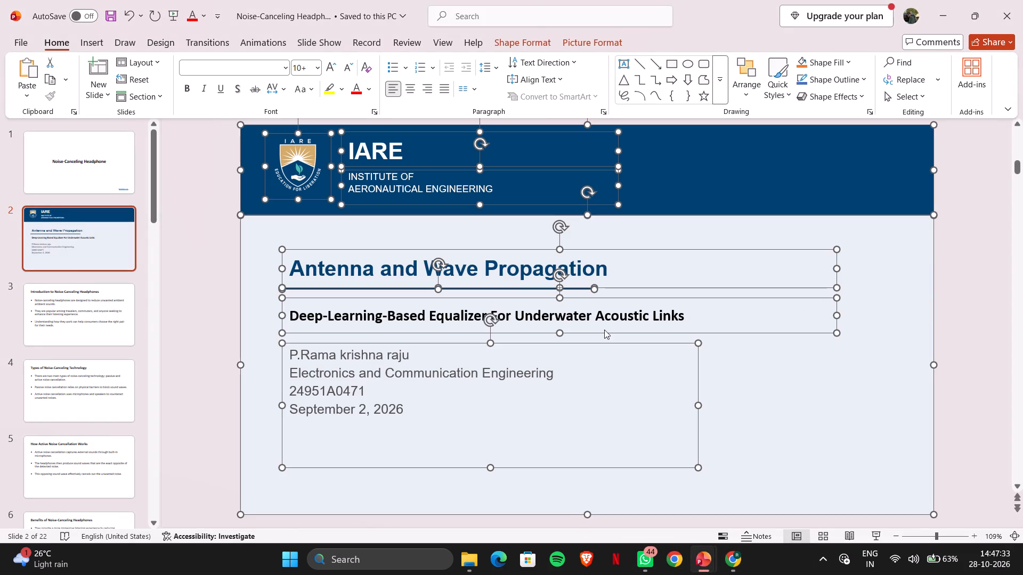
click(691, 309)
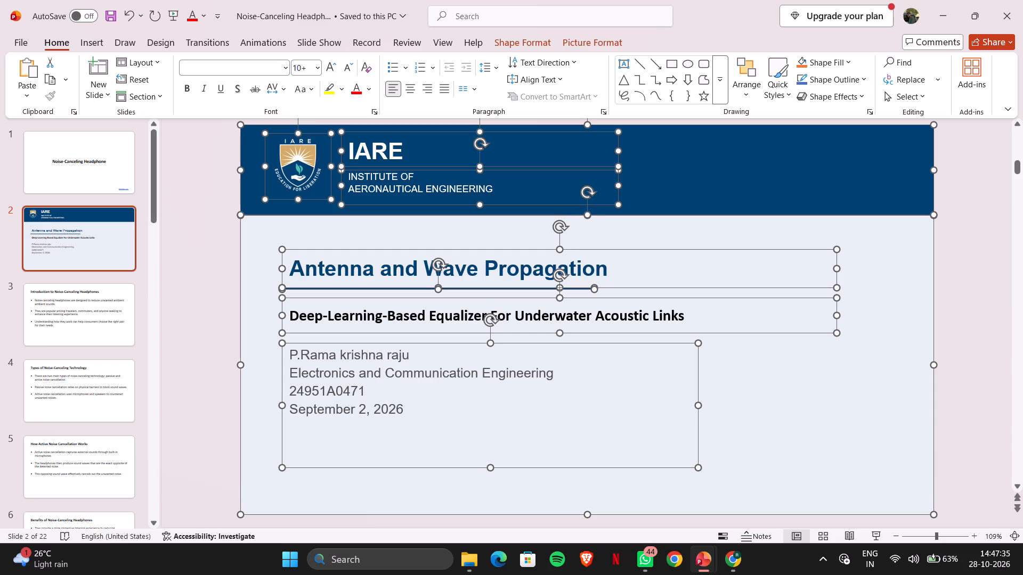
click(823, 465)
key(Escape)
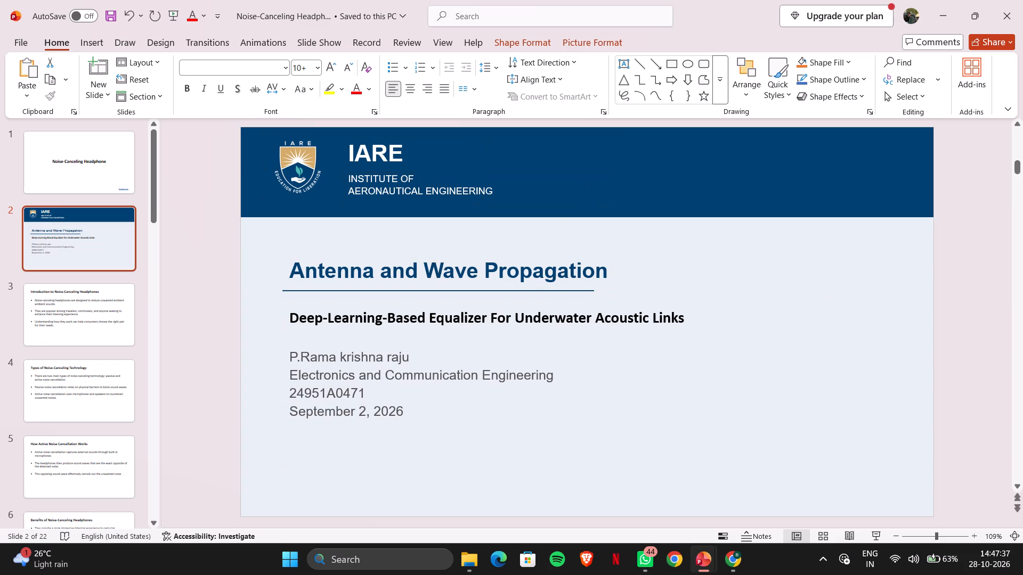
click(549, 316)
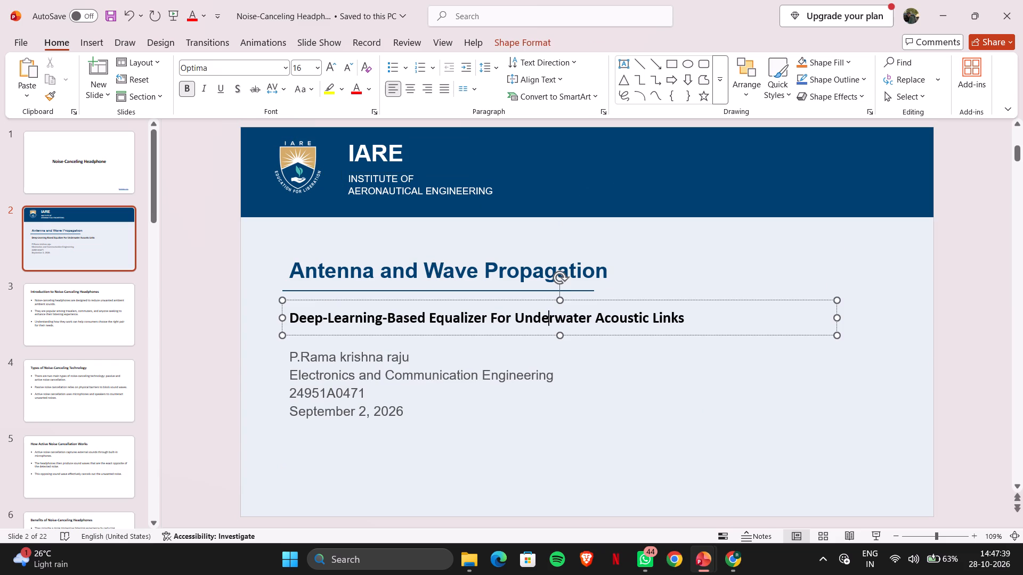
key(ctrl+a)
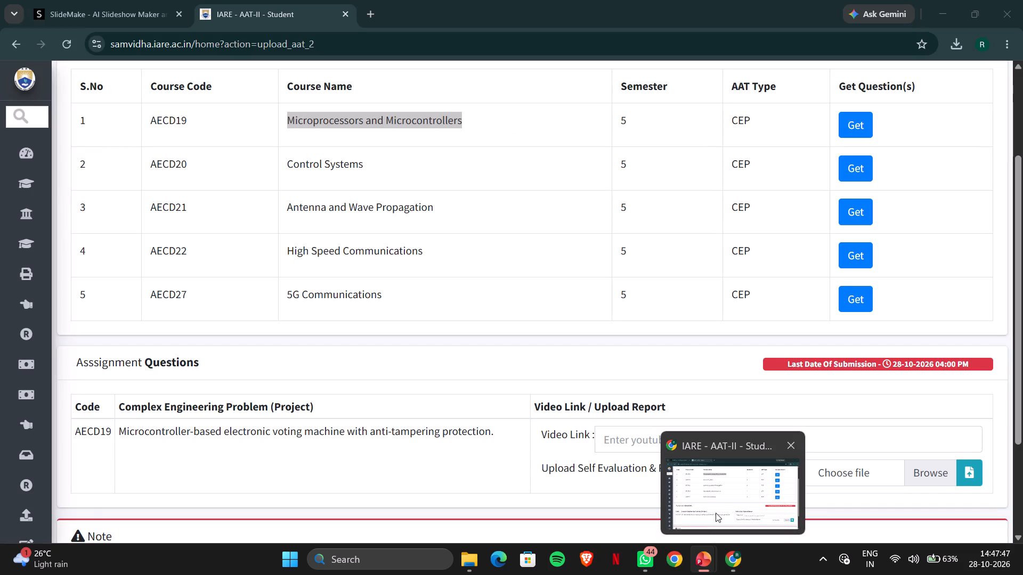
click(716, 513)
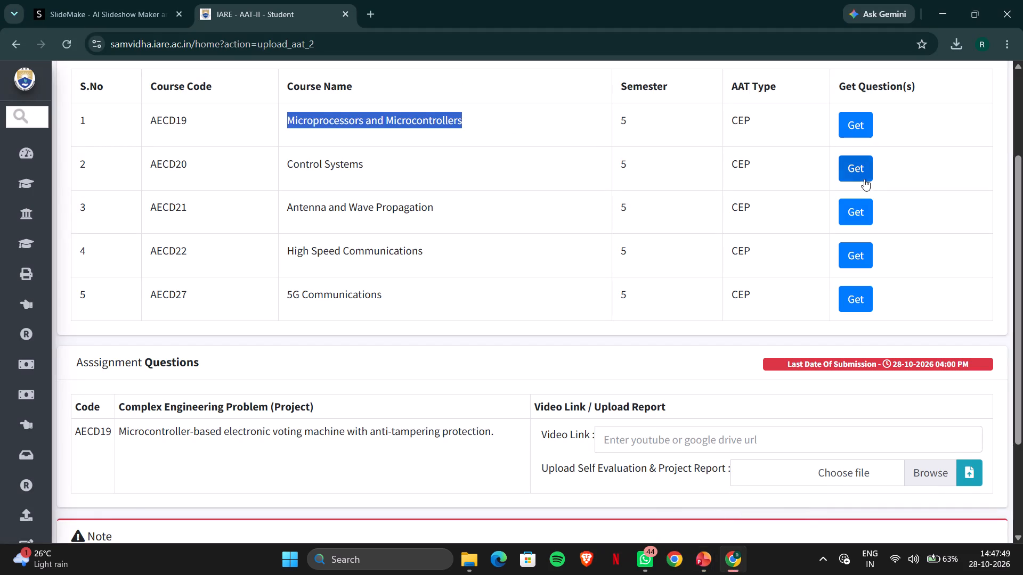
click(858, 171)
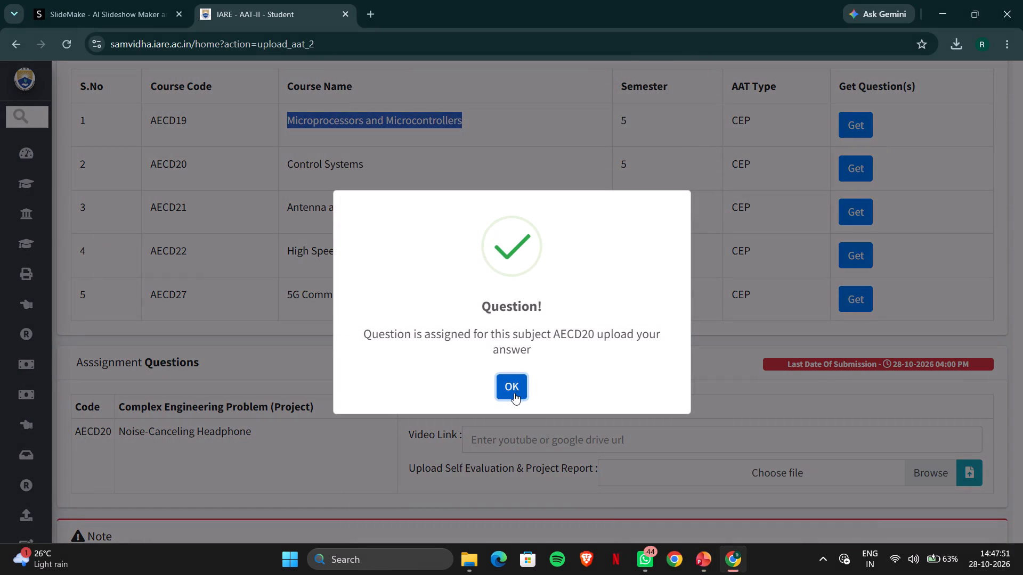
click(514, 393)
drag(257, 432, 142, 426)
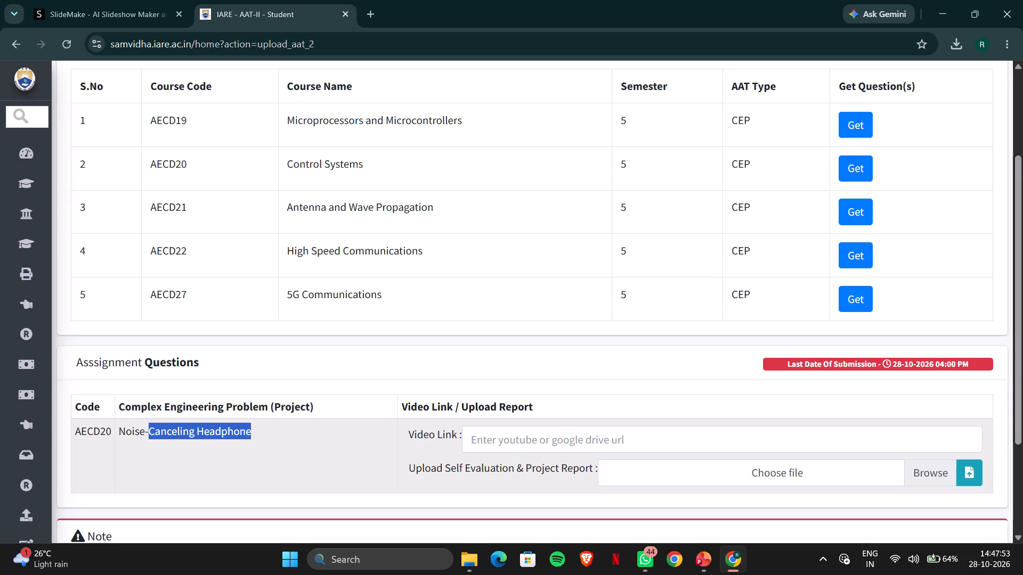
drag(142, 426, 115, 423)
key(ctrl+c)
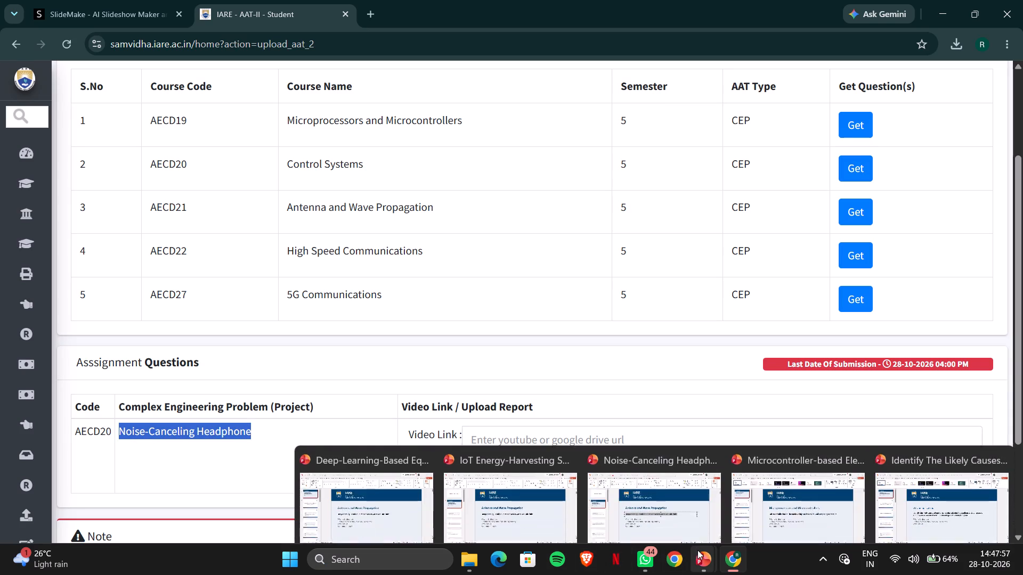
click(657, 483)
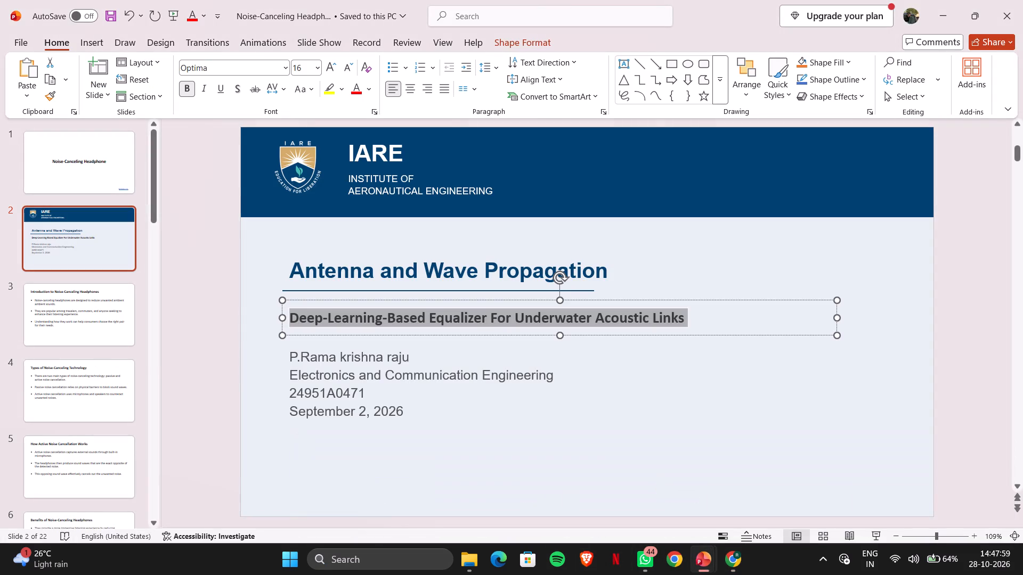
key(ctrl+v)
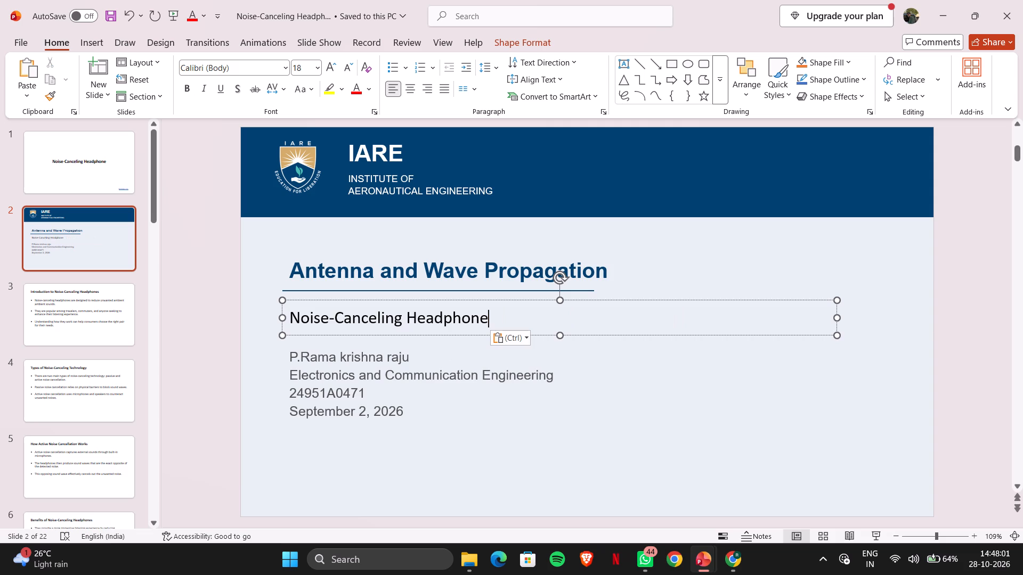